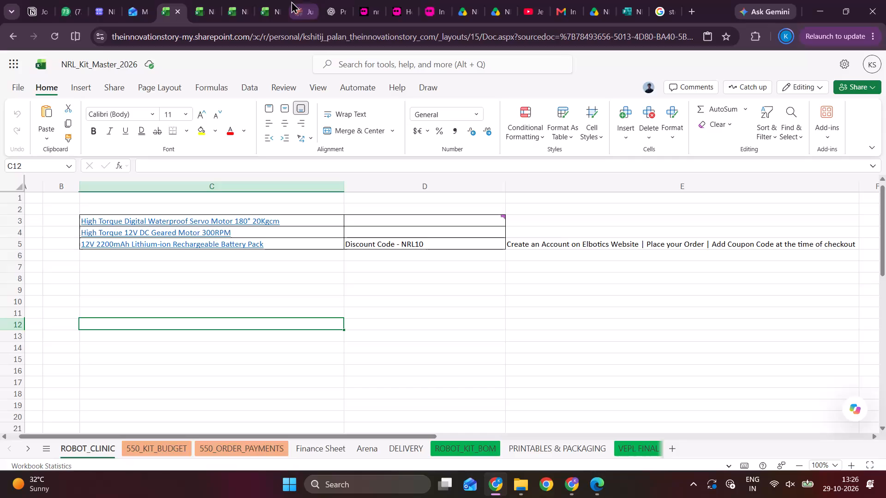
Switch to the NRL_TEAMS_PROBLEMS_TRACKER workbook and review the open team issues with their statuses and contacts.
{"action": "left_click", "coordinate": [224, 2]}
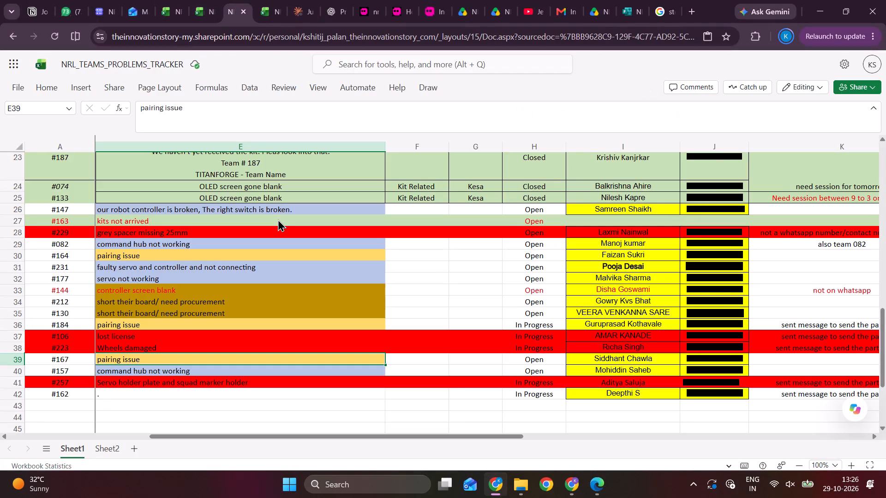
{"action": "scroll", "coordinate": [278, 219], "scroll_direction": "left", "scroll_amount": 2}
{"action": "left_click", "coordinate": [359, 241]}
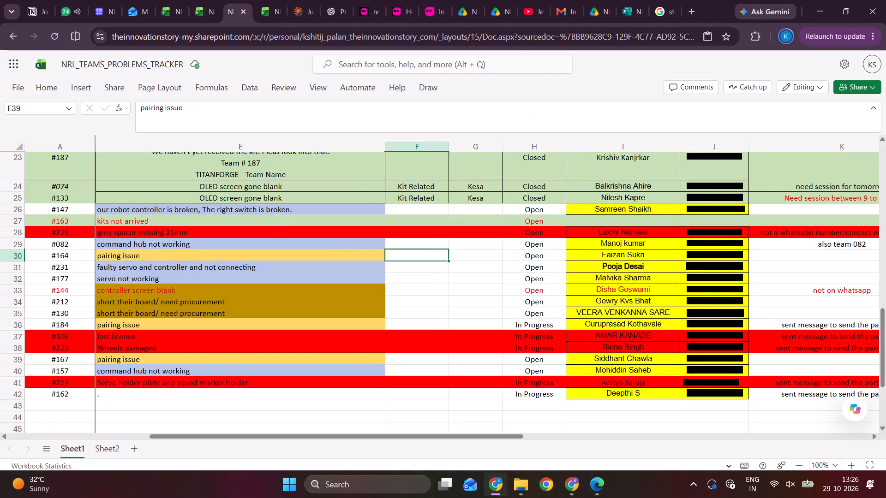
{"action": "left_click", "coordinate": [420, 253]}
{"action": "scroll", "coordinate": [420, 253], "scroll_direction": "left", "scroll_amount": 4}
{"action": "scroll", "coordinate": [420, 253], "scroll_direction": "right", "scroll_amount": 1}
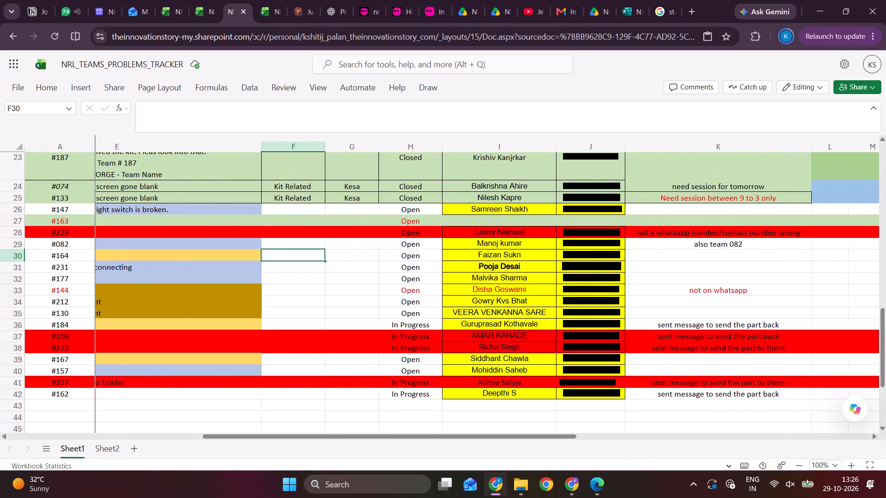
{"action": "scroll", "coordinate": [420, 253], "scroll_direction": "right", "scroll_amount": 1}
{"action": "scroll", "coordinate": [420, 253], "scroll_direction": "left", "scroll_amount": 1}
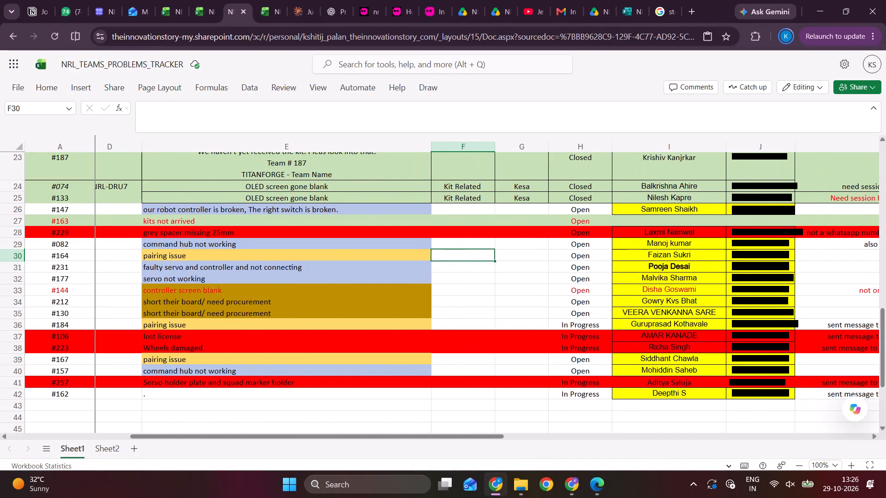
{"action": "scroll", "coordinate": [420, 253], "scroll_direction": "left", "scroll_amount": 1}
{"action": "left_click", "coordinate": [444, 247]}
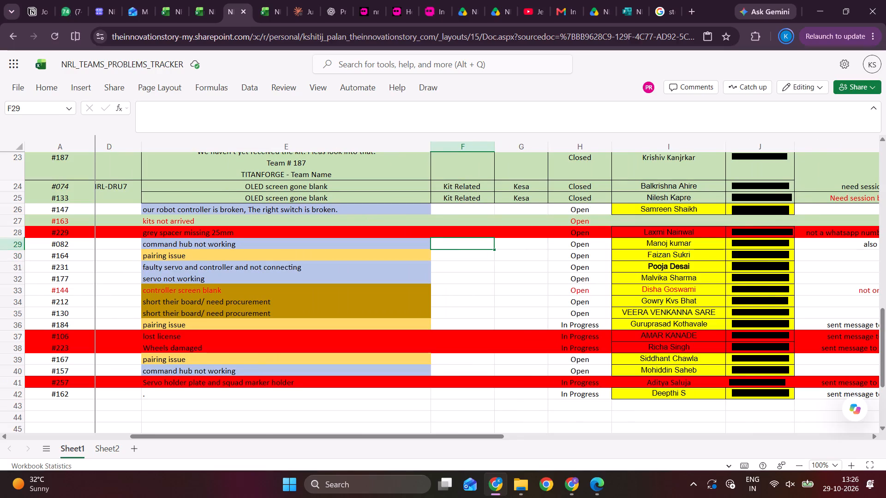
{"action": "scroll", "coordinate": [451, 276], "scroll_direction": "left", "scroll_amount": 1}
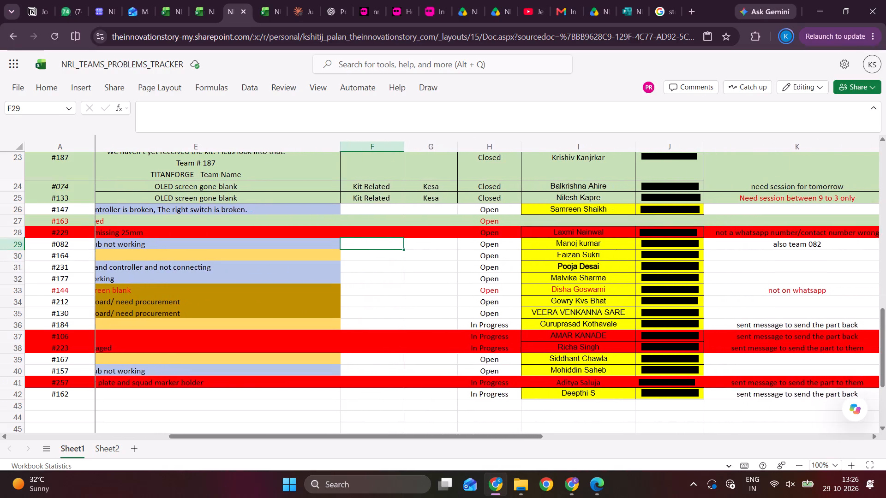
{"action": "scroll", "coordinate": [451, 276], "scroll_direction": "left", "scroll_amount": 1}
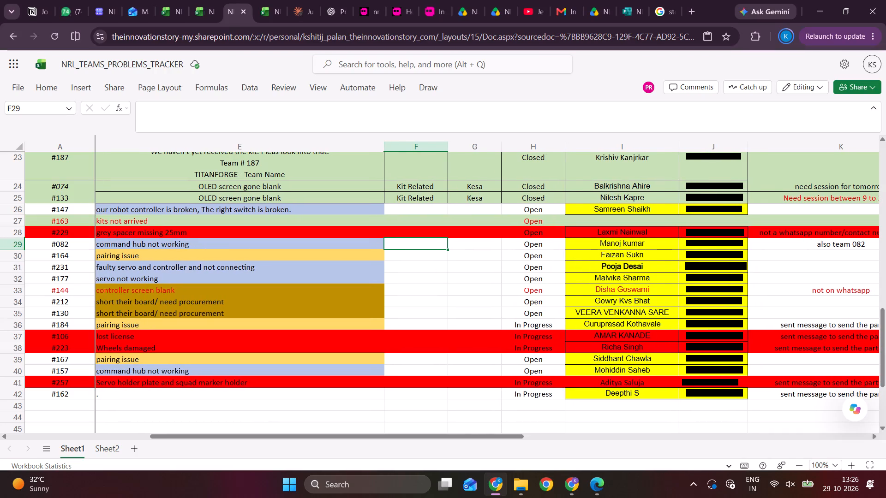
{"action": "scroll", "coordinate": [445, 282], "scroll_direction": "down", "scroll_amount": 1}
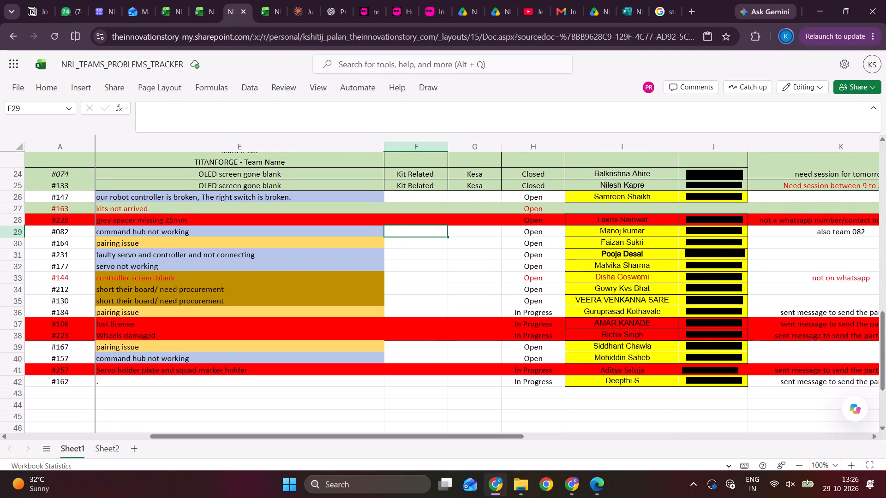
{"action": "left_click", "coordinate": [320, 255]}
{"action": "left_click", "coordinate": [407, 257]}
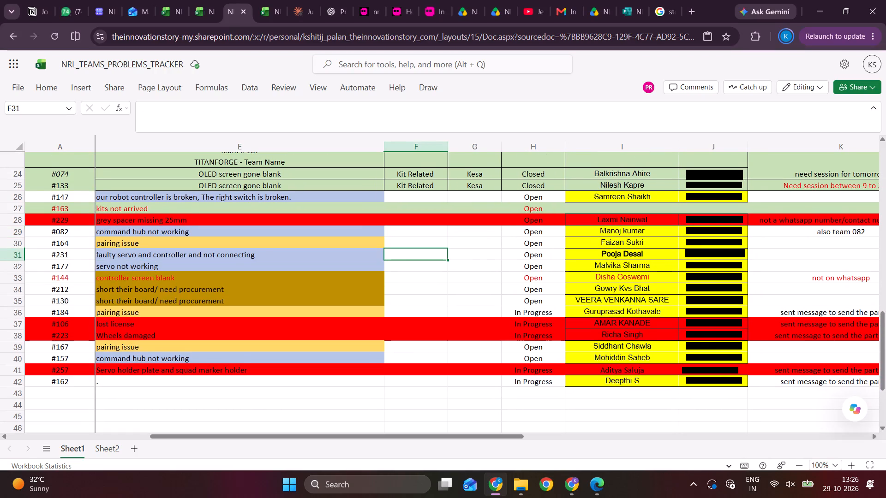
{"action": "scroll", "coordinate": [403, 257], "scroll_direction": "right", "scroll_amount": 1}
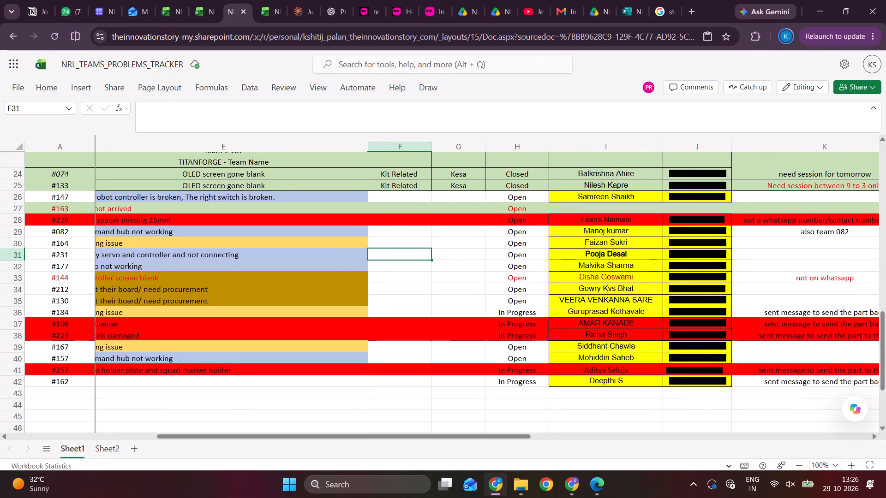
{"action": "scroll", "coordinate": [403, 257], "scroll_direction": "right", "scroll_amount": 1}
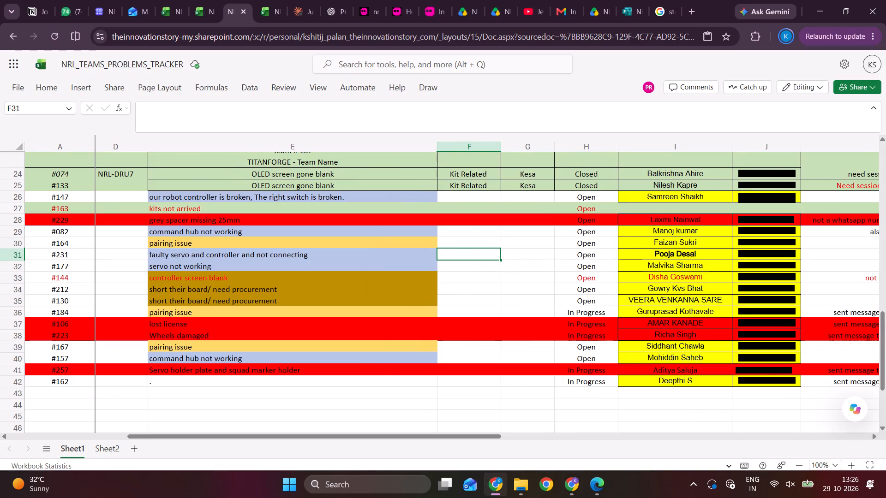
Examine the servo and controller problem descriptions for teams #231 and #177.
{"action": "left_click", "coordinate": [24, 256]}
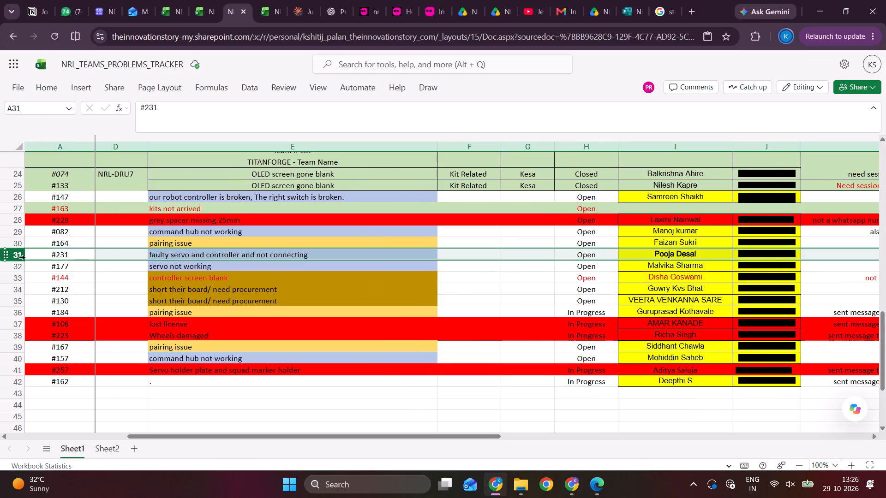
{"action": "left_click", "coordinate": [217, 257]}
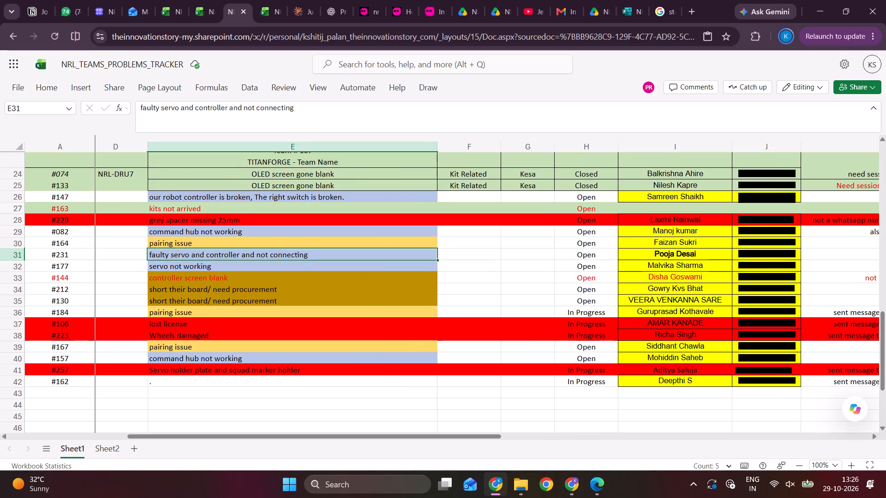
{"action": "left_click", "coordinate": [281, 268]}
{"action": "left_click", "coordinate": [255, 255]}
{"action": "left_click", "coordinate": [259, 266]}
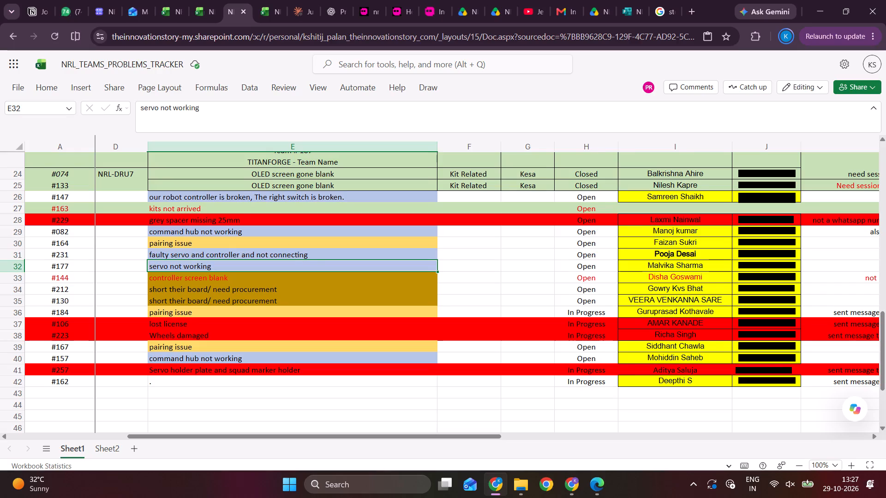
{"action": "scroll", "coordinate": [259, 266], "scroll_direction": "left", "scroll_amount": 1}
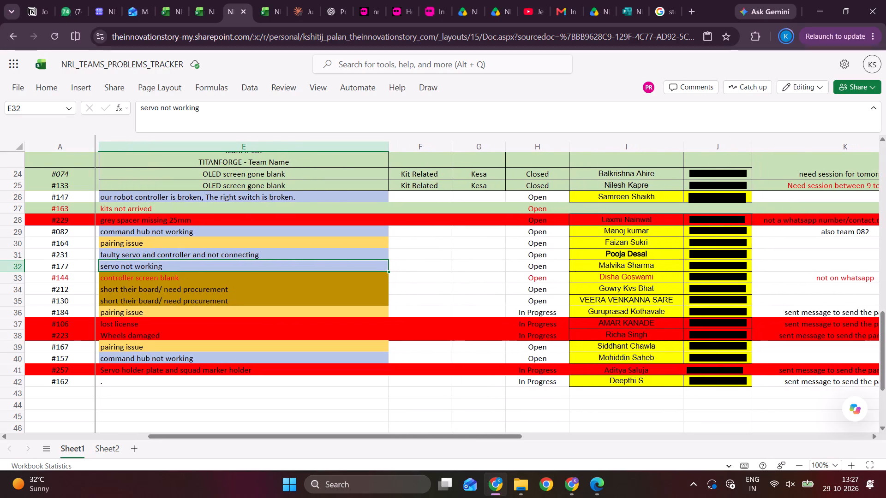
{"action": "scroll", "coordinate": [259, 266], "scroll_direction": "left", "scroll_amount": 1}
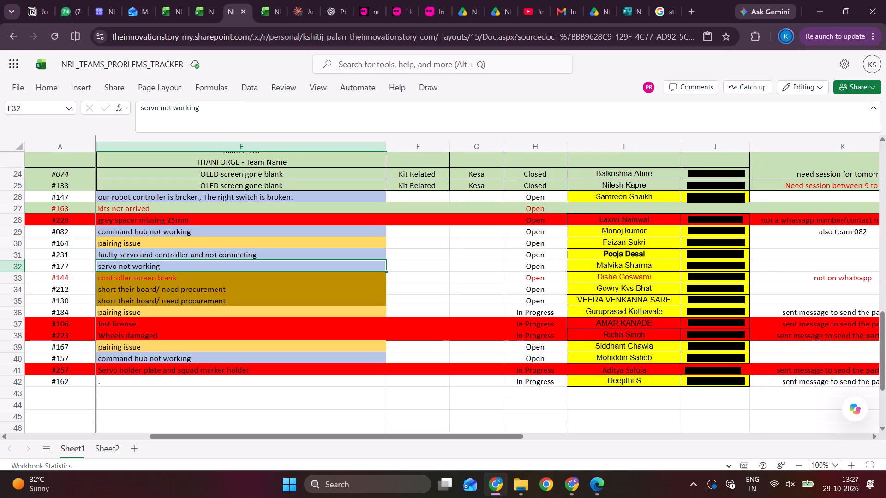
{"action": "scroll", "coordinate": [259, 266], "scroll_direction": "left", "scroll_amount": 1}
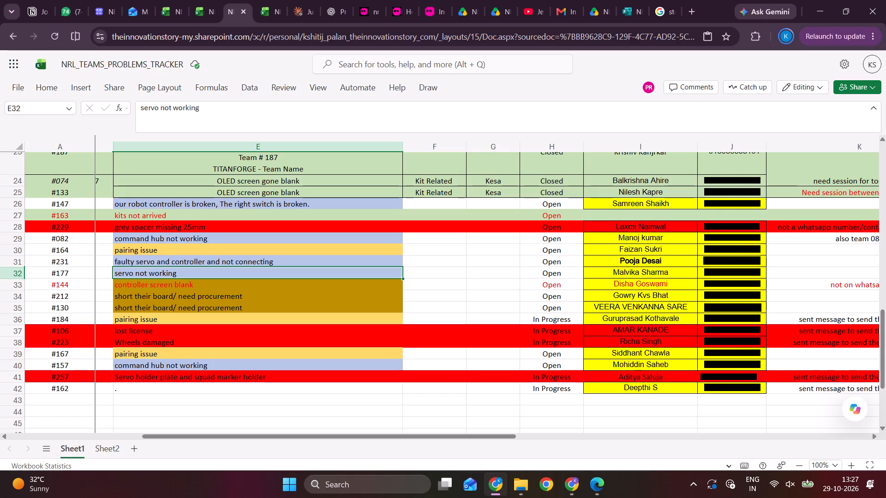
{"action": "left_click", "coordinate": [430, 273]}
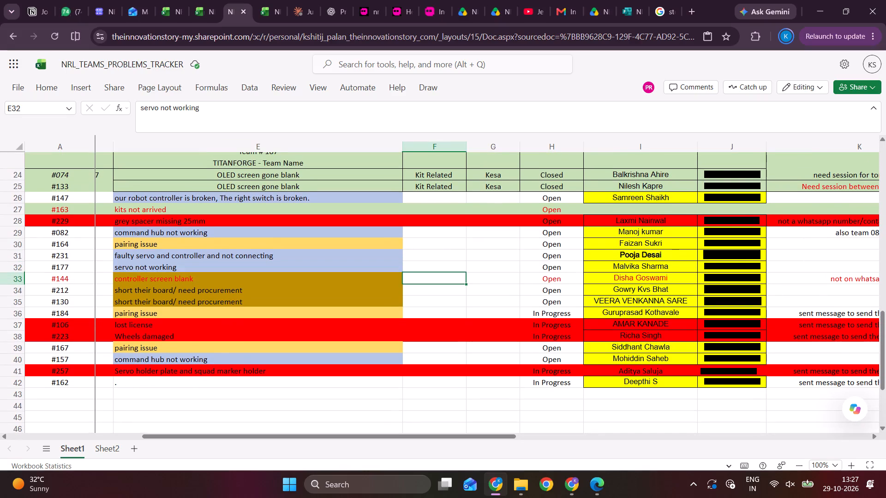
{"action": "left_click", "coordinate": [425, 267]}
{"action": "left_click", "coordinate": [197, 260]}
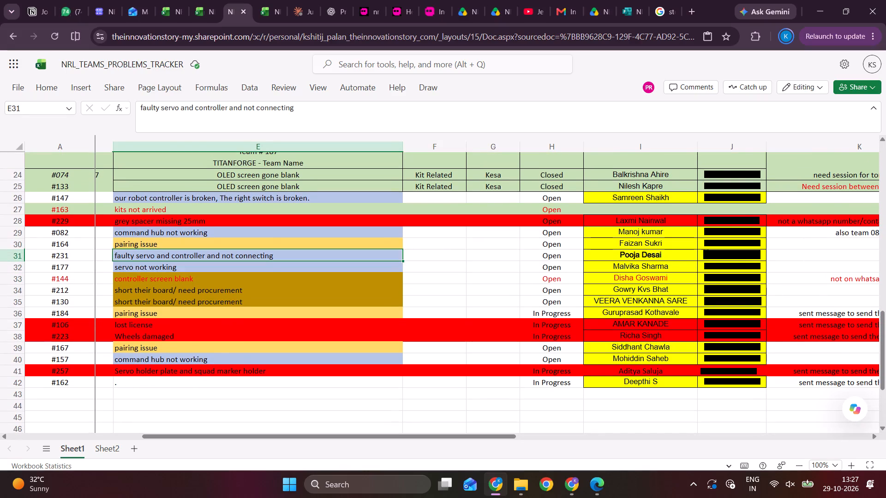
{"action": "left_click", "coordinate": [310, 271]}
Check the statuses, contacts and remarks of the unresolved team issues, and the empty column L beside the remarks.
{"action": "scroll", "coordinate": [310, 271], "scroll_direction": "left", "scroll_amount": 2}
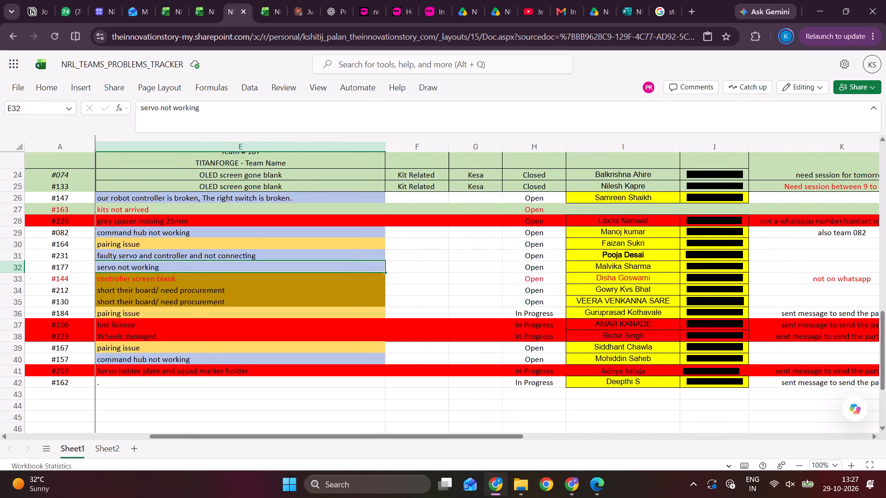
{"action": "scroll", "coordinate": [310, 271], "scroll_direction": "left", "scroll_amount": 2}
{"action": "scroll", "coordinate": [411, 278], "scroll_direction": "left", "scroll_amount": 1}
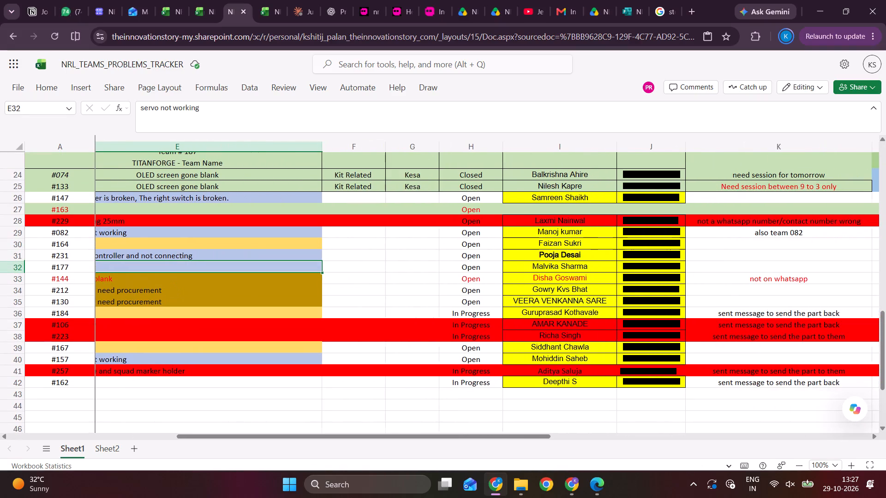
{"action": "scroll", "coordinate": [411, 278], "scroll_direction": "left", "scroll_amount": 4}
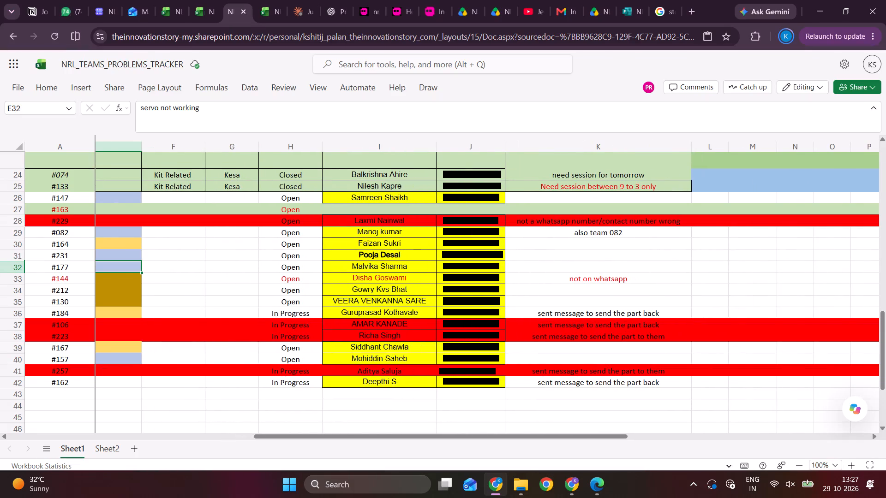
{"action": "left_click", "coordinate": [716, 283]}
{"action": "left_click", "coordinate": [715, 286]}
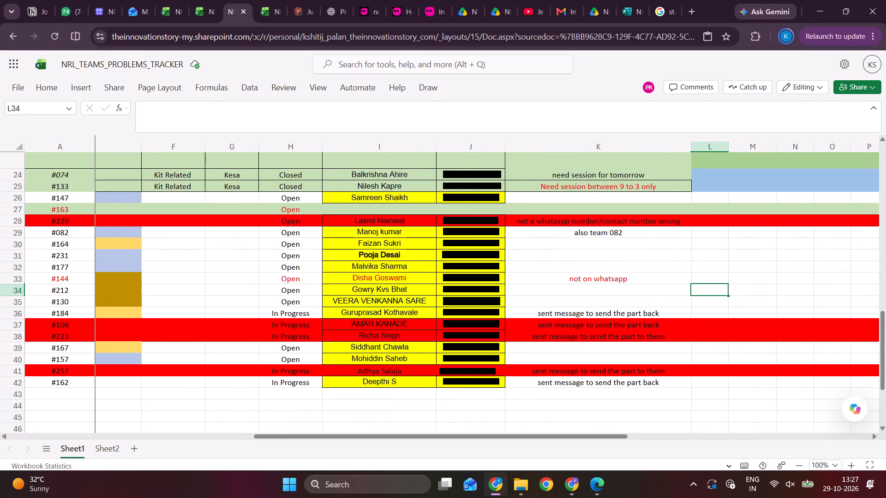
{"action": "scroll", "coordinate": [716, 303], "scroll_direction": "right", "scroll_amount": 2}
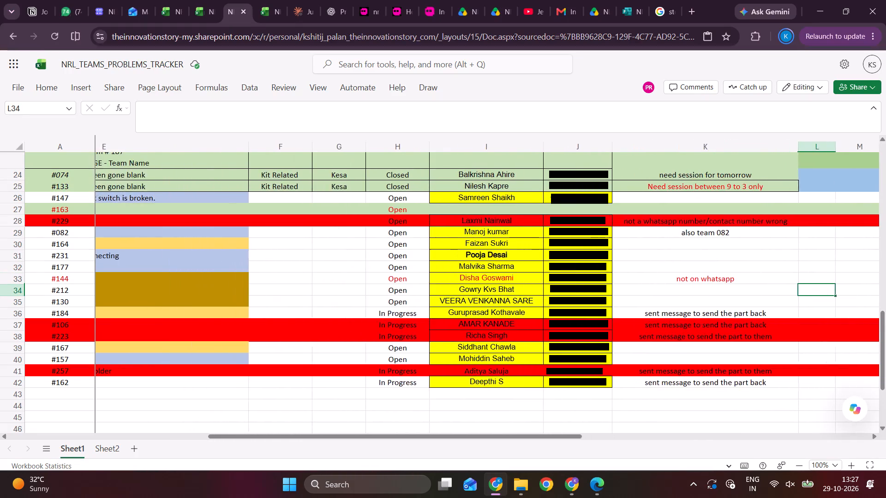
{"action": "scroll", "coordinate": [716, 303], "scroll_direction": "right", "scroll_amount": 2}
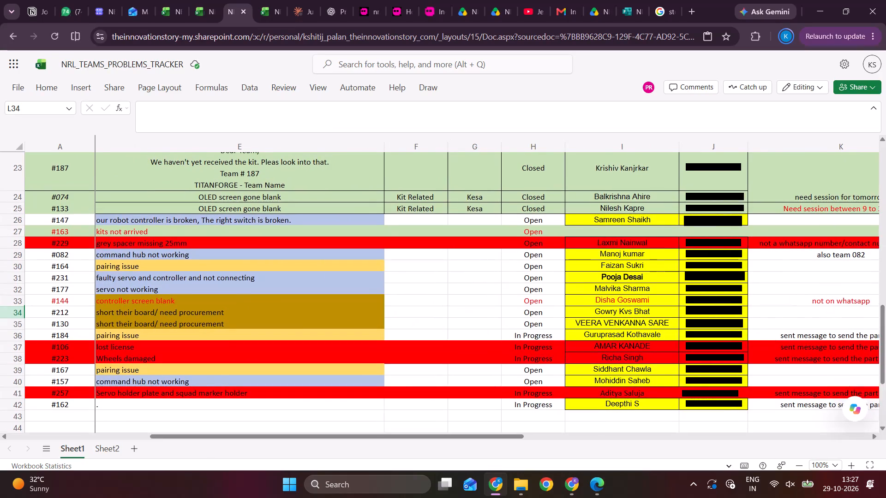
{"action": "scroll", "coordinate": [716, 303], "scroll_direction": "left", "scroll_amount": 2}
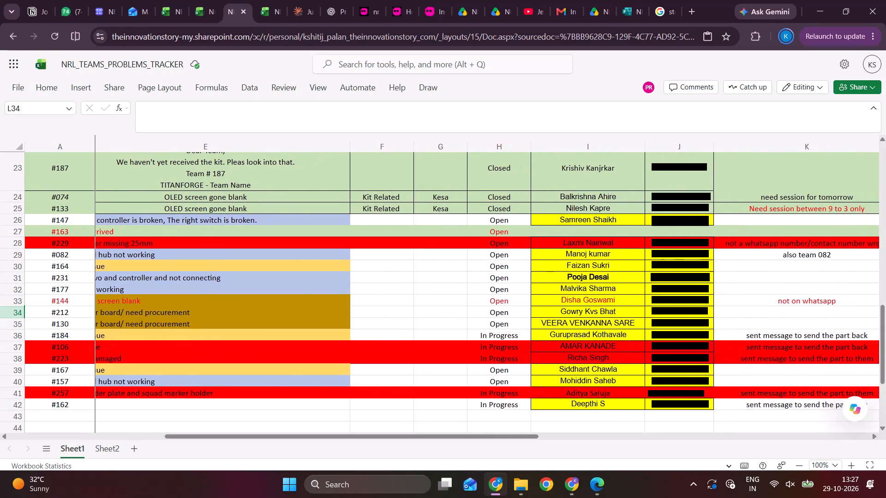
{"action": "scroll", "coordinate": [716, 303], "scroll_direction": "left", "scroll_amount": 2}
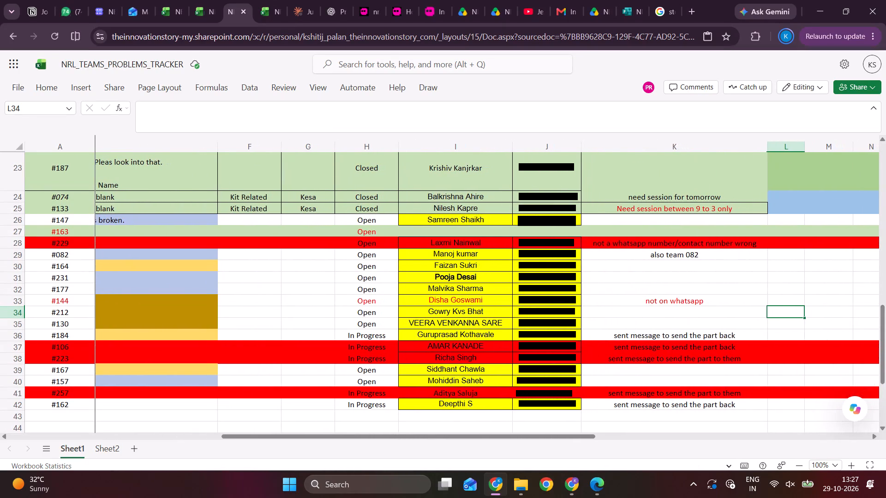
{"action": "left_click", "coordinate": [783, 254]}
{"action": "scroll", "coordinate": [691, 293], "scroll_direction": "right", "scroll_amount": 1}
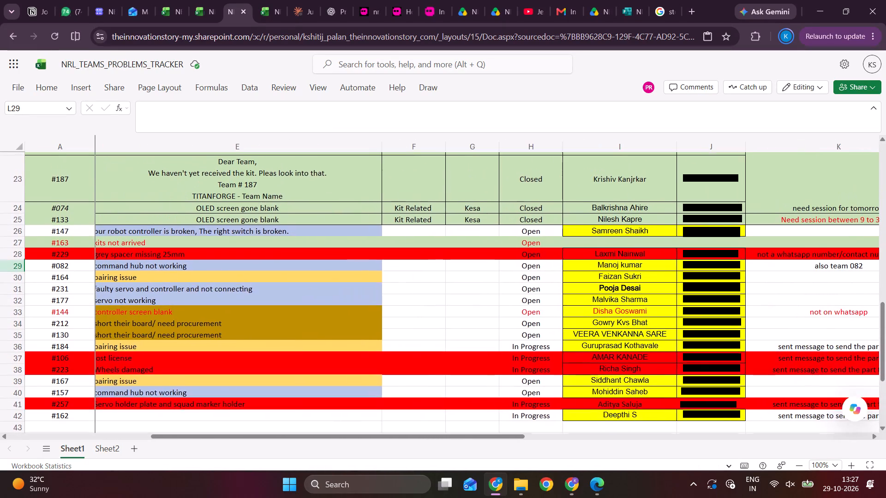
{"action": "scroll", "coordinate": [691, 293], "scroll_direction": "right", "scroll_amount": 1}
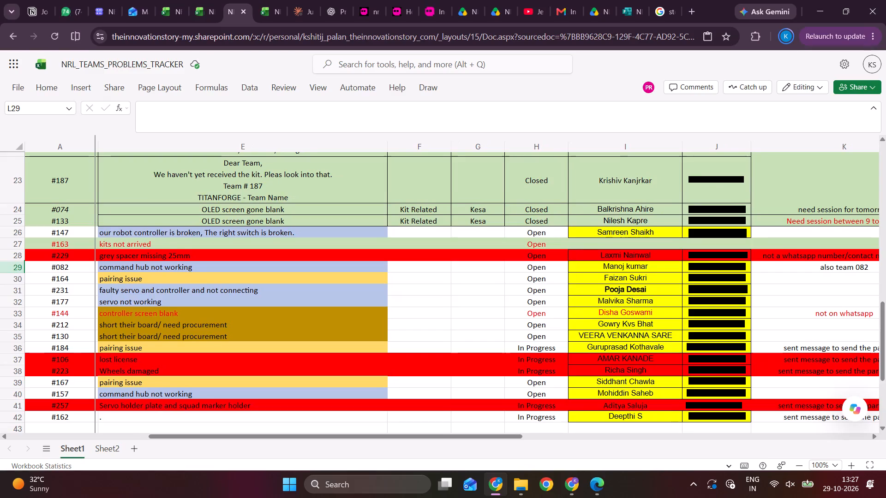
{"action": "scroll", "coordinate": [691, 293], "scroll_direction": "right", "scroll_amount": 1}
{"action": "scroll", "coordinate": [691, 293], "scroll_direction": "left", "scroll_amount": 2}
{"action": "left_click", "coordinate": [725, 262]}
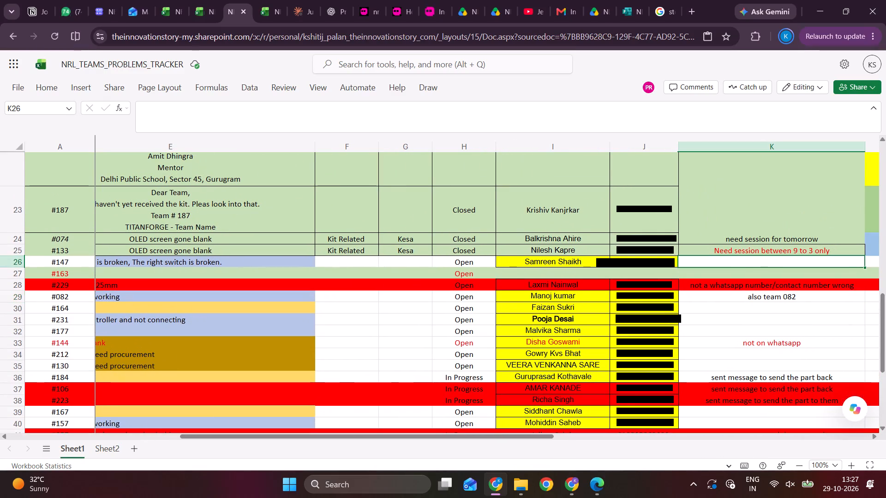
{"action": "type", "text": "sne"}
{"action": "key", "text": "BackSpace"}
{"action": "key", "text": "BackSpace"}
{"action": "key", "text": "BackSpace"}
Widen column L to about the width of the remarks column K.
{"action": "scroll", "coordinate": [725, 262], "scroll_direction": "left", "scroll_amount": 2}
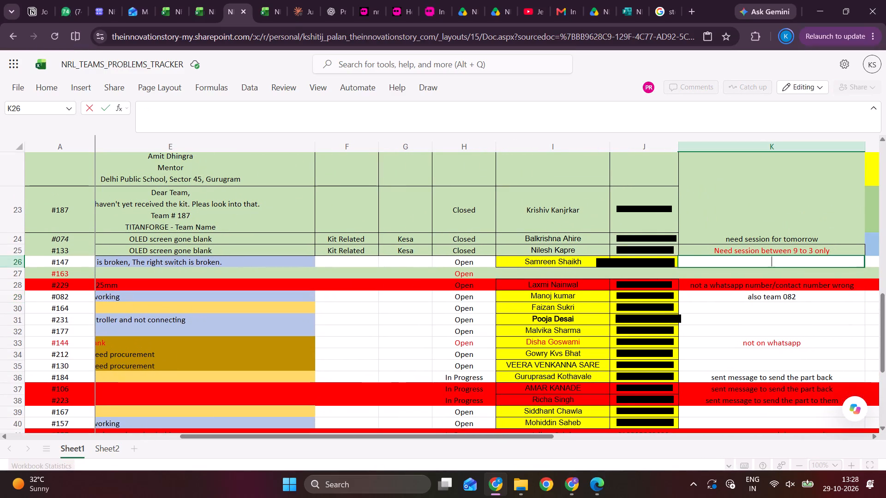
{"action": "scroll", "coordinate": [603, 252], "scroll_direction": "left", "scroll_amount": 3}
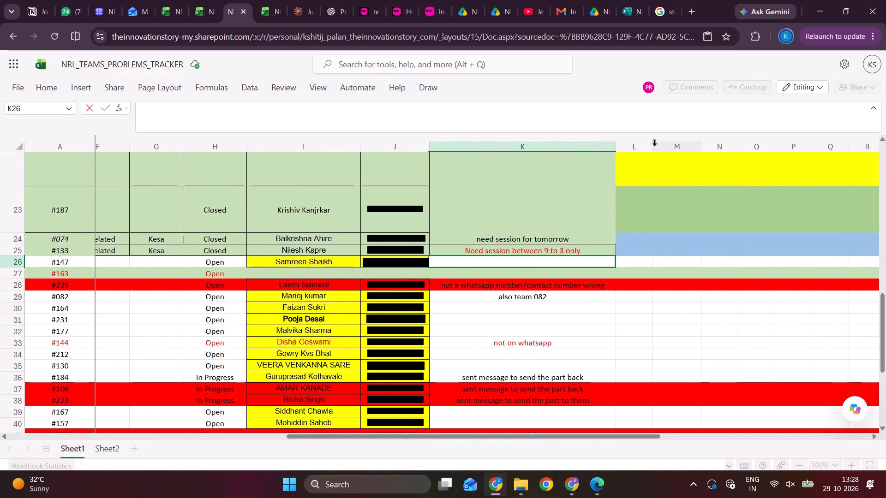
{"action": "left_click", "coordinate": [654, 146]}
{"action": "left_click", "coordinate": [653, 146]}
{"action": "left_click", "coordinate": [645, 151]}
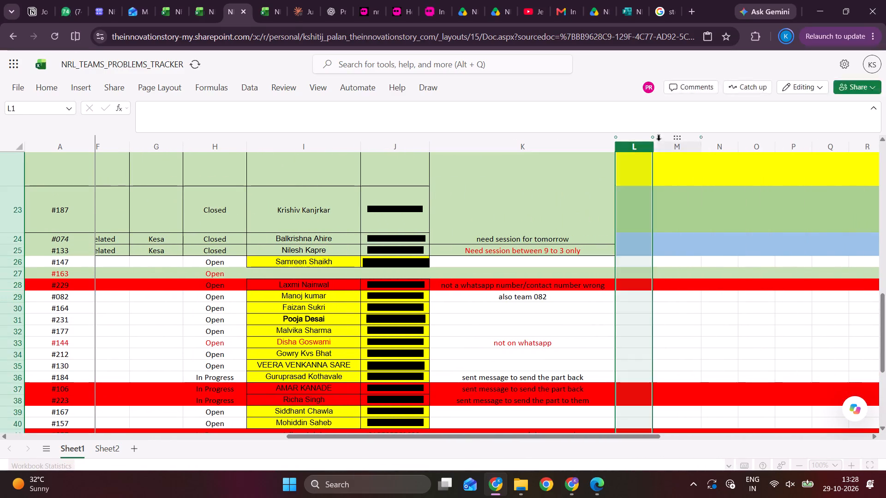
{"action": "left_click_drag", "start_coordinate": [653, 142], "coordinate": [797, 150]}
Start the follow-up note for team #147 in cell L26 with "ask them to send a video and picture".
{"action": "double_click", "coordinate": [641, 264]}
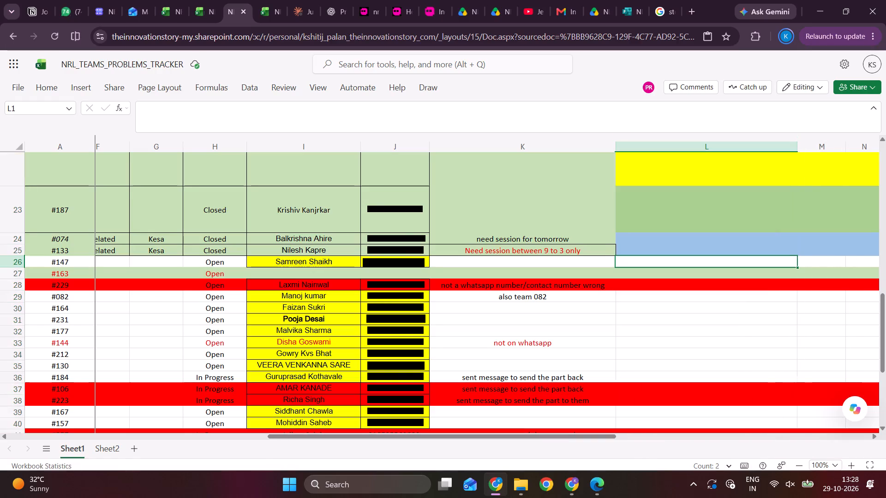
{"action": "type", "text": "ask"}
{"action": "key", "text": "space"}
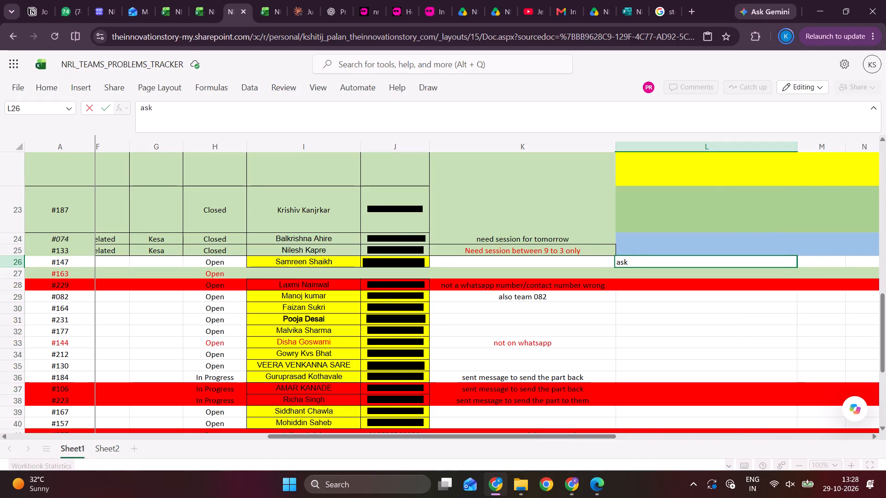
{"action": "type", "text": "them o"}
{"action": "key", "text": "space"}
{"action": "key", "text": "BackSpace"}
{"action": "key", "text": "BackSpace"}
{"action": "type", "text": "to send a c"}
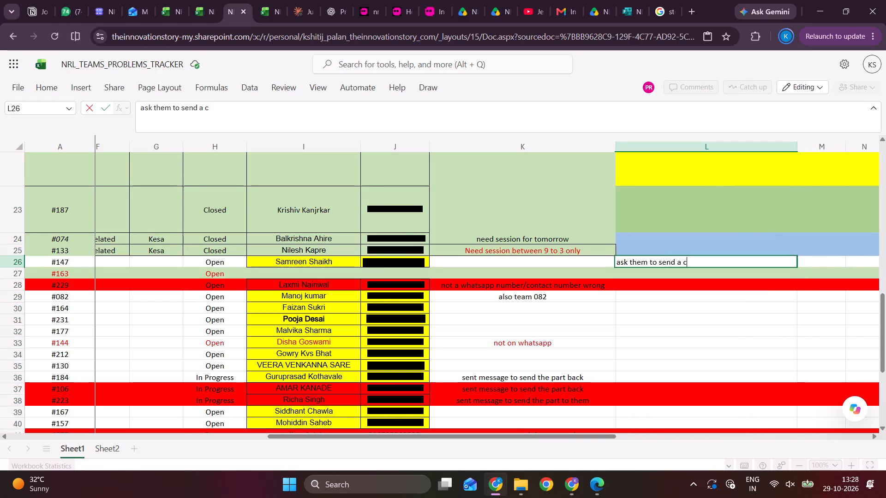
{"action": "key", "text": "BackSpace"}
{"action": "type", "text": "=vide"}
{"action": "key", "text": "BackSpace"}
{"action": "key", "text": "BackSpace"}
{"action": "key", "text": "BackSpace"}
{"action": "key", "text": "BackSpace"}
{"action": "key", "text": "BackSpace"}
{"action": "key", "text": "BackSpace"}
{"action": "key", "text": "space"}
{"action": "type", "text": "video"}
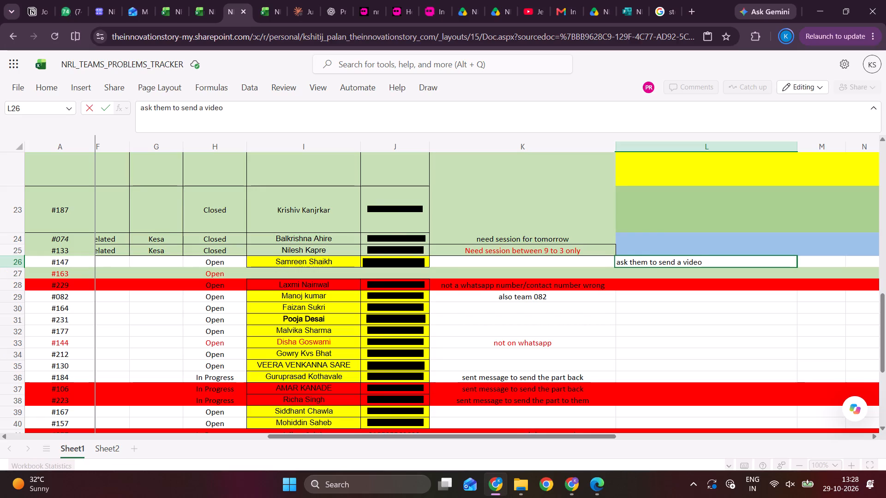
{"action": "type", "text": "and picture"}
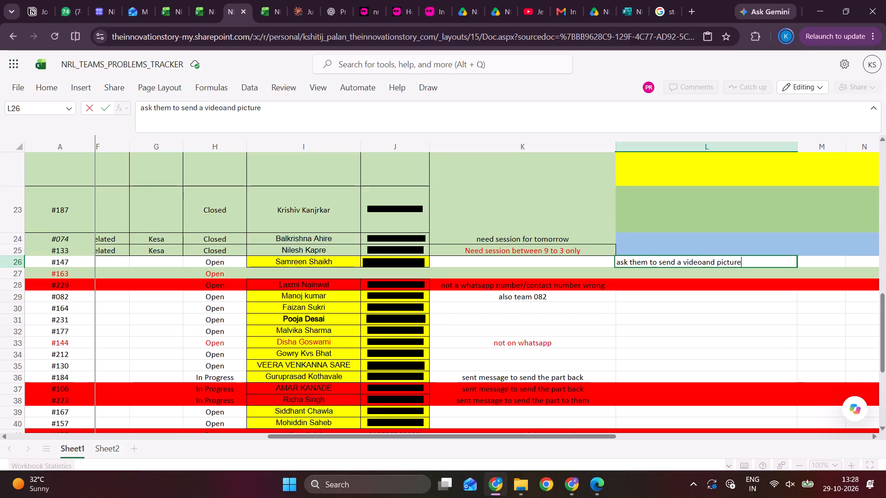
Complete the #147 note with "of the controller showing the switch is not working".
{"action": "scroll", "coordinate": [597, 282], "scroll_direction": "right", "scroll_amount": 1}
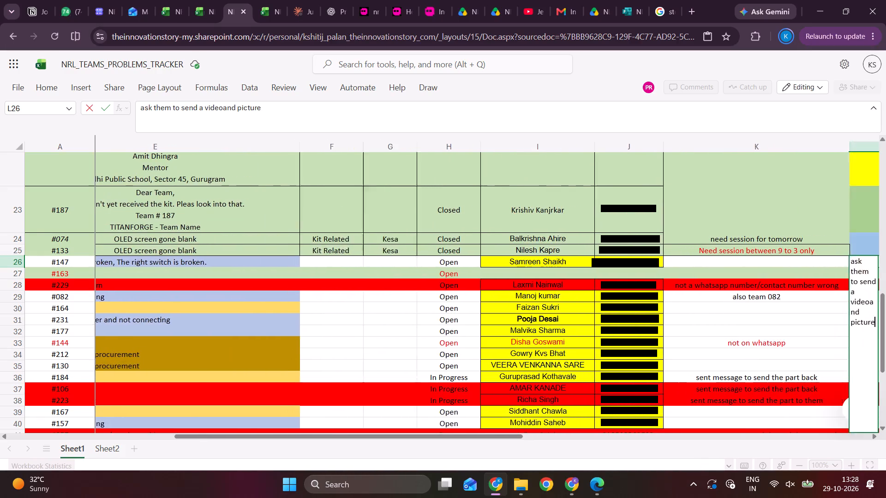
{"action": "scroll", "coordinate": [597, 282], "scroll_direction": "right", "scroll_amount": 1}
{"action": "key", "text": "space"}
{"action": "type", "text": "or"}
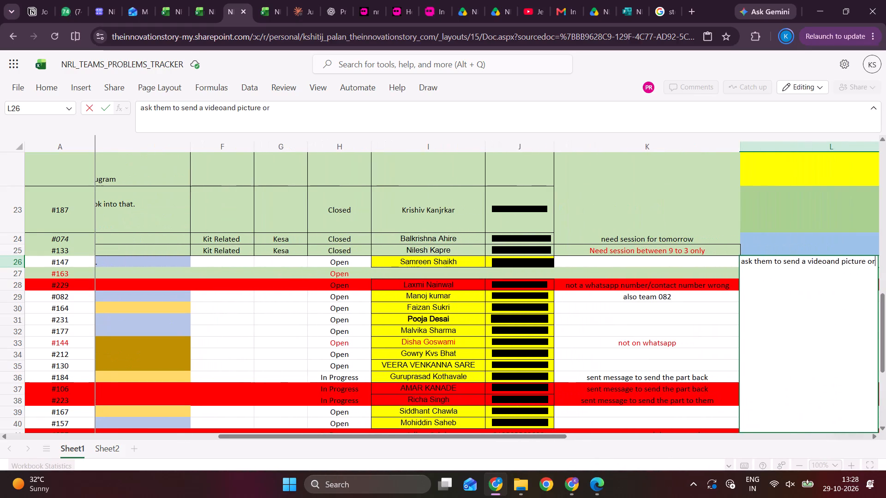
{"action": "key", "text": "BackSpace"}
{"action": "type", "text": "=f"}
{"action": "key", "text": "space"}
{"action": "key", "text": "BackSpace"}
{"action": "key", "text": "BackSpace"}
{"action": "key", "text": "BackSpace"}
{"action": "type", "text": "f"}
{"action": "key", "text": "space"}
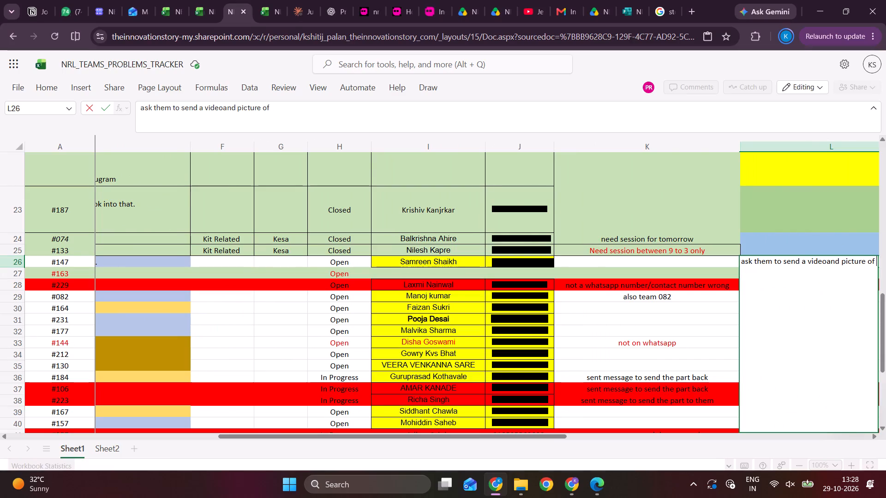
{"action": "type", "text": "the controllein"}
{"action": "key", "text": "BackSpace"}
{"action": "key", "text": "BackSpace"}
{"action": "key", "text": "BackSpace"}
{"action": "type", "text": "er showing th"}
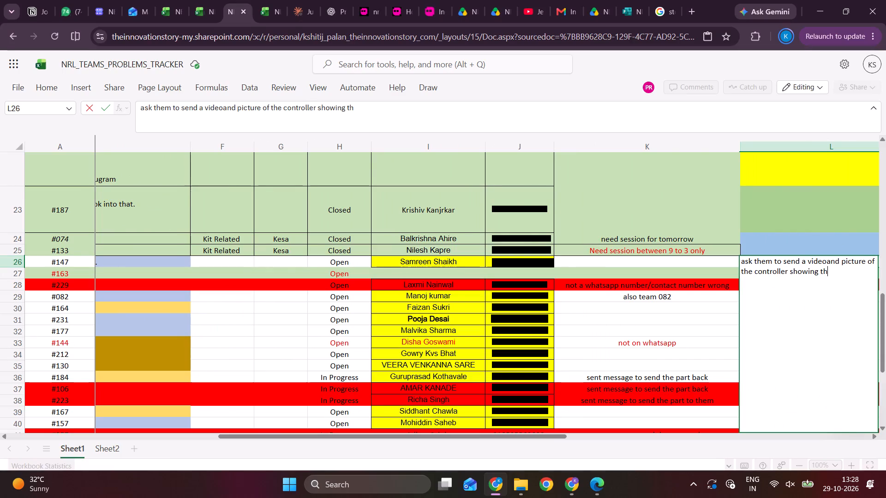
{"action": "key", "text": "space"}
{"action": "key", "text": "BackSpace"}
{"action": "type", "text": "e swtich it"}
{"action": "key", "text": "BackSpace"}
{"action": "type", "text": "s not working"}
{"action": "scroll", "coordinate": [503, 297], "scroll_direction": "right", "scroll_amount": 2}
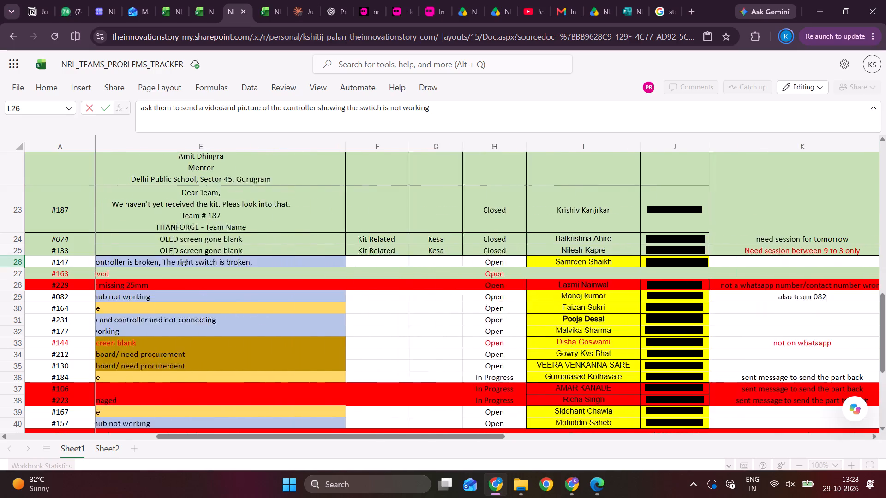
{"action": "scroll", "coordinate": [503, 297], "scroll_direction": "right", "scroll_amount": 2}
{"action": "scroll", "coordinate": [503, 297], "scroll_direction": "left", "scroll_amount": 3}
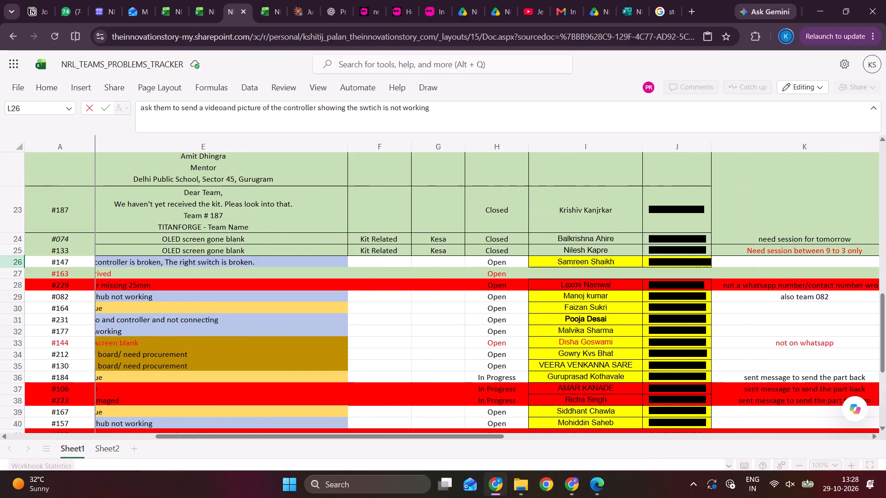
{"action": "scroll", "coordinate": [503, 297], "scroll_direction": "left", "scroll_amount": 3}
{"action": "left_click", "coordinate": [820, 271]}
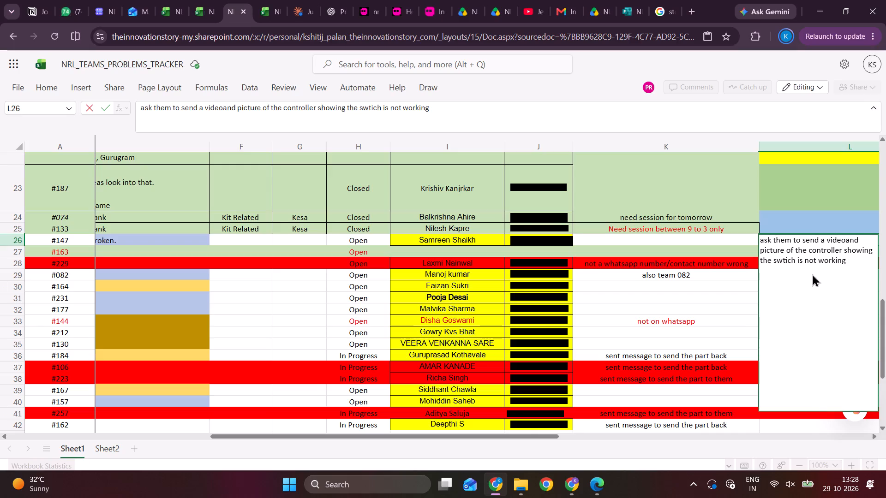
{"action": "left_click", "coordinate": [810, 274]}
{"action": "left_click", "coordinate": [729, 300]}
Start the follow-up note for team #082 in cell L29 with "ask if the port is getting detected".
{"action": "left_click", "coordinate": [784, 271]}
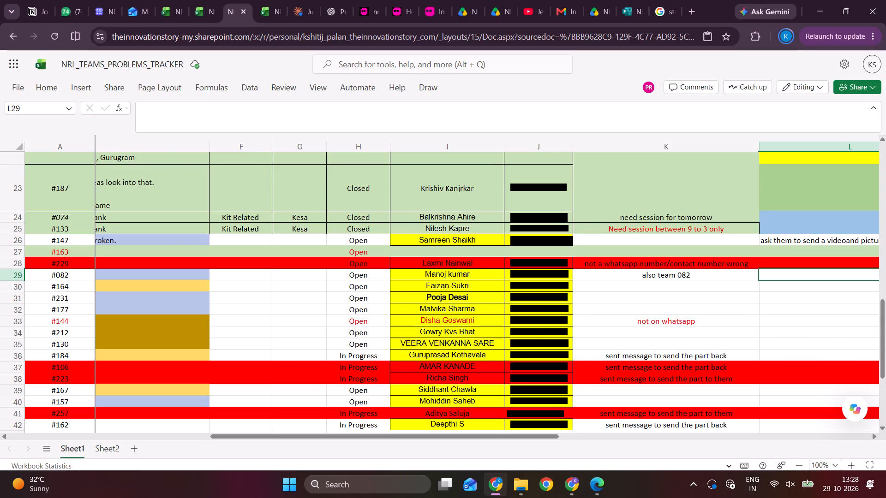
{"action": "type", "text": "ask in"}
{"action": "key", "text": "BackSpace"}
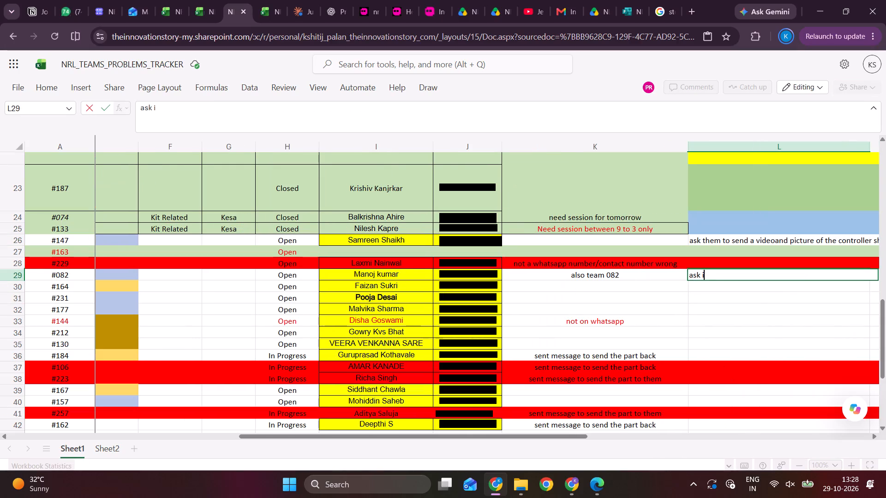
{"action": "type", "text": "f the port is getting detetced"}
{"action": "key", "text": "BackSpace"}
{"action": "key", "text": "BackSpace"}
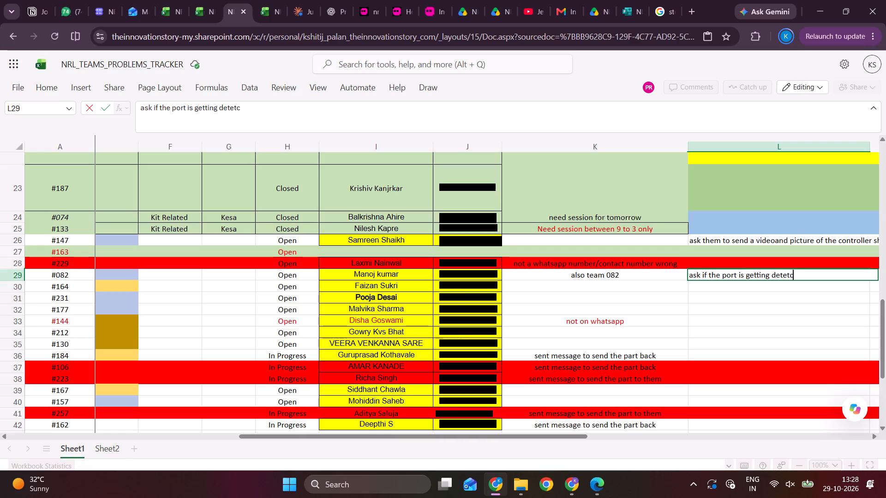
{"action": "key", "text": "BackSpace"}
{"action": "key", "text": "BackSpace"}
{"action": "type", "text": "cted"}
{"action": "key", "text": "space"}
Continue the #082 note with "and once usb is connected is the esp chip".
{"action": "type", "text": "and once usb is connected oi"}
{"action": "key", "text": "BackSpace"}
{"action": "key", "text": "BackSpace"}
{"action": "type", "text": "is it gi"}
{"action": "key", "text": "BackSpace"}
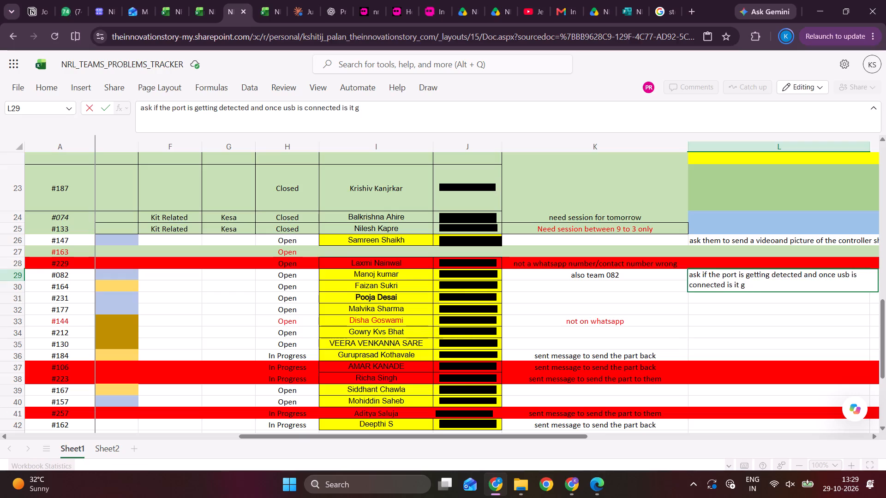
{"action": "key", "text": "BackSpace"}
{"action": "key", "text": "BackSpace"}
{"action": "key", "text": "BackSpace"}
{"action": "key", "text": "BackSpace"}
{"action": "type", "text": "the"}
{"action": "key", "text": "space"}
{"action": "type", "text": "esp"}
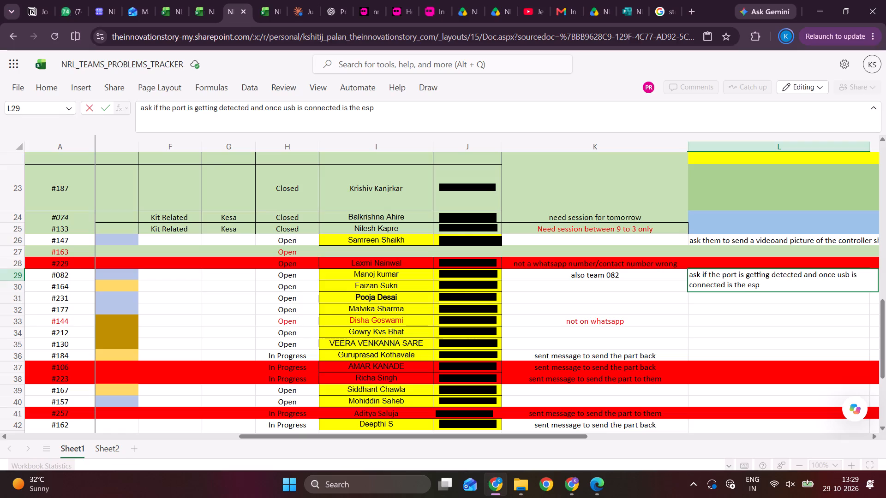
{"action": "key", "text": "space"}
{"action": "type", "text": "surf"}
{"action": "key", "text": "BackSpace"}
{"action": "key", "text": "BackSpace"}
{"action": "key", "text": "BackSpace"}
{"action": "key", "text": "BackSpace"}
{"action": "type", "text": "chip"}
Extend the #082 note with "is getting hot quickly which it should".
{"action": "key", "text": "space"}
{"action": "type", "text": "is getting hot quiclly"}
{"action": "key", "text": "space"}
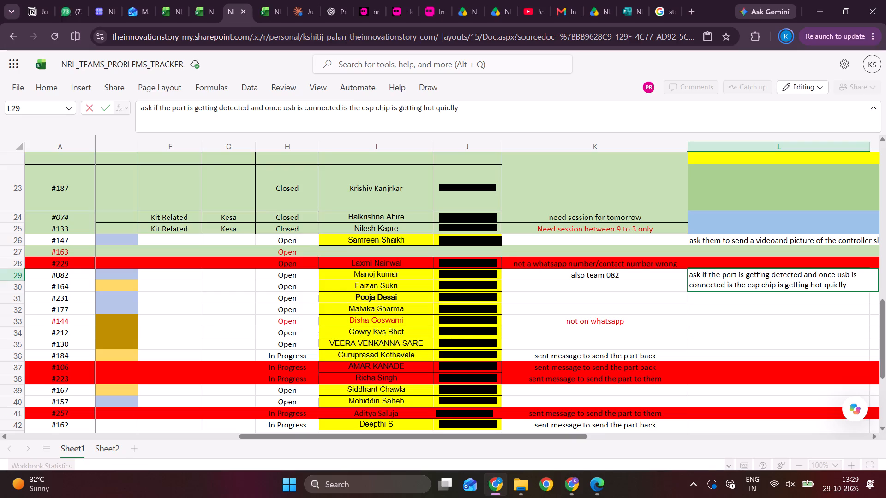
{"action": "key", "text": "BackSpace"}
{"action": "key", "text": "BackSpace"}
{"action": "key", "text": "BackSpace"}
{"action": "key", "text": "BackSpace"}
{"action": "type", "text": "kly which it shoud"}
{"action": "type", "text": "=ld not"}
{"action": "key", "text": "BackSpace"}
{"action": "key", "text": "BackSpace"}
{"action": "key", "text": "BackSpace"}
{"action": "key", "text": "BackSpace"}
{"action": "key", "text": "BackSpace"}
{"action": "key", "text": "BackSpace"}
{"action": "key", "text": "BackSpace"}
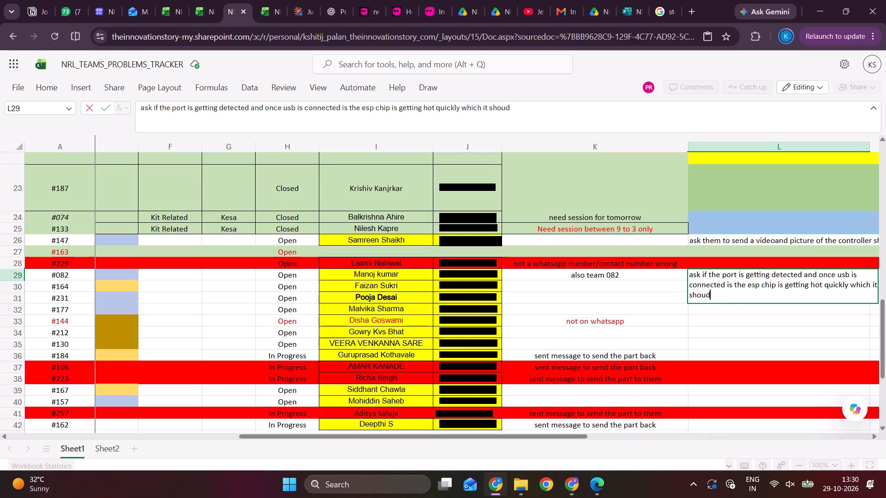
{"action": "key", "text": "BackSpace"}
{"action": "type", "text": "ld"}
{"action": "key", "text": "space"}
{"action": "key", "text": "BackSpace"}
Insert "ask their problem then try to" at the beginning of the #082 note.
{"action": "left_click", "coordinate": [690, 278]}
{"action": "type", "text": "ask their probelm then try"}
{"action": "key", "text": "space"}
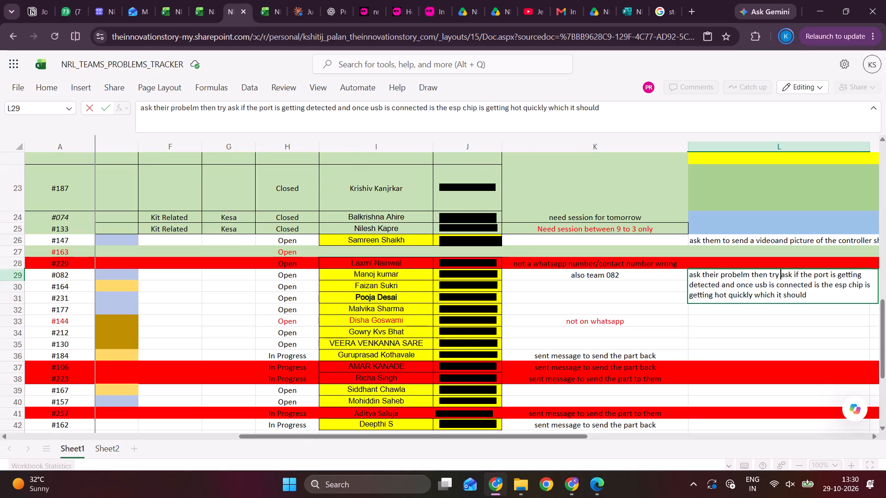
{"action": "key", "text": "space"}
{"action": "type", "text": "t"}
{"action": "key", "text": "BackSpace"}
{"action": "type", "text": "to"}
{"action": "key", "text": "space"}
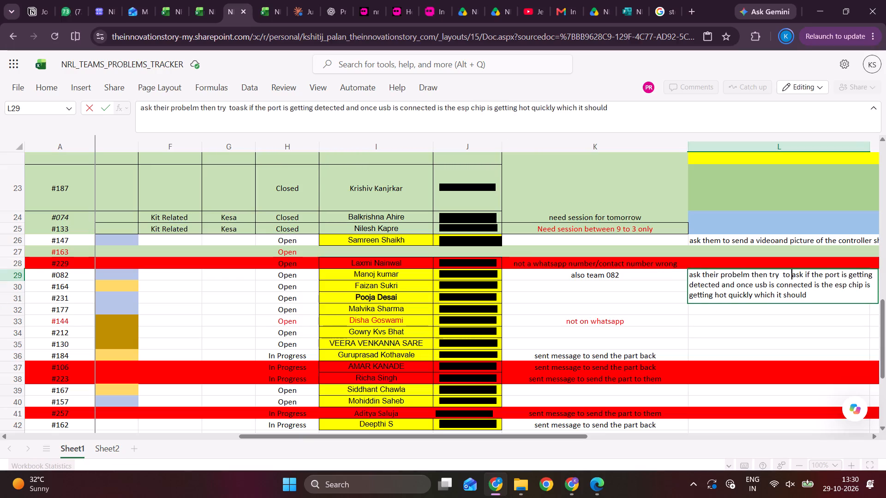
Add "not." at the end of the #082 note to finish the sentence.
{"action": "left_click", "coordinate": [818, 294]}
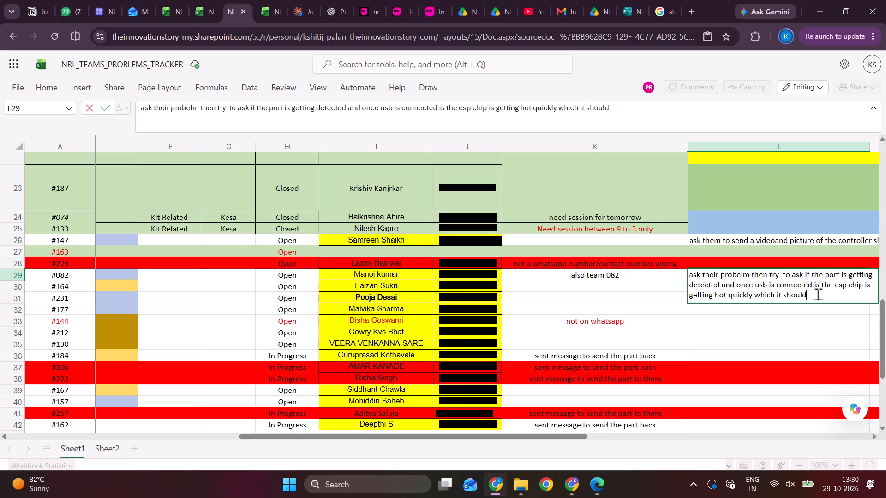
{"action": "key", "text": "space"}
{"action": "type", "text": "not"}
{"action": "key", "text": "space"}
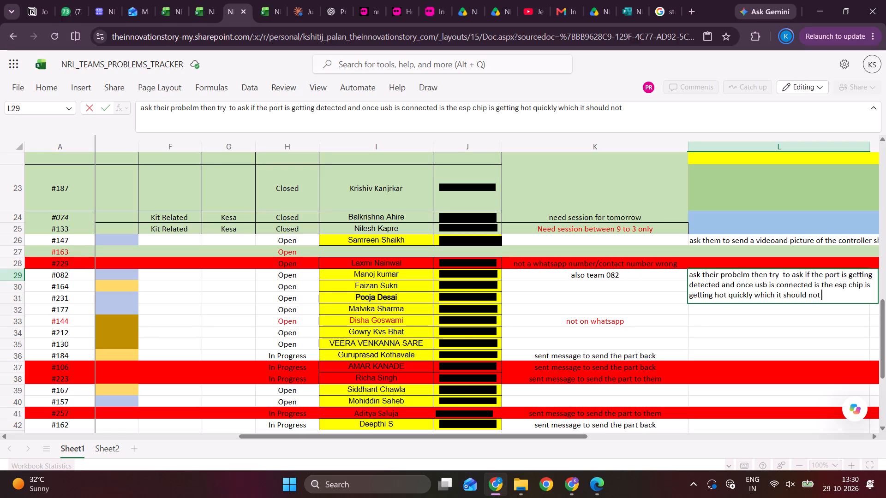
{"action": "key", "text": "BackSpace"}
{"action": "type", "text": "."}
{"action": "key", "text": "space"}
Continue the #082 note with "once thats done of the chip is getting hot".
{"action": "type", "text": "once thats"}
{"action": "key", "text": "space"}
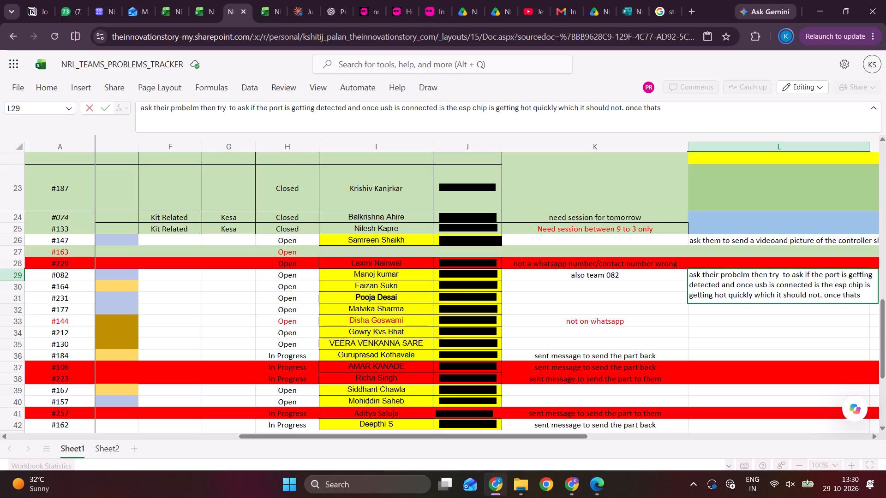
{"action": "type", "text": "done"}
{"action": "key", "text": "space"}
{"action": "type", "text": "of the"}
{"action": "key", "text": "space"}
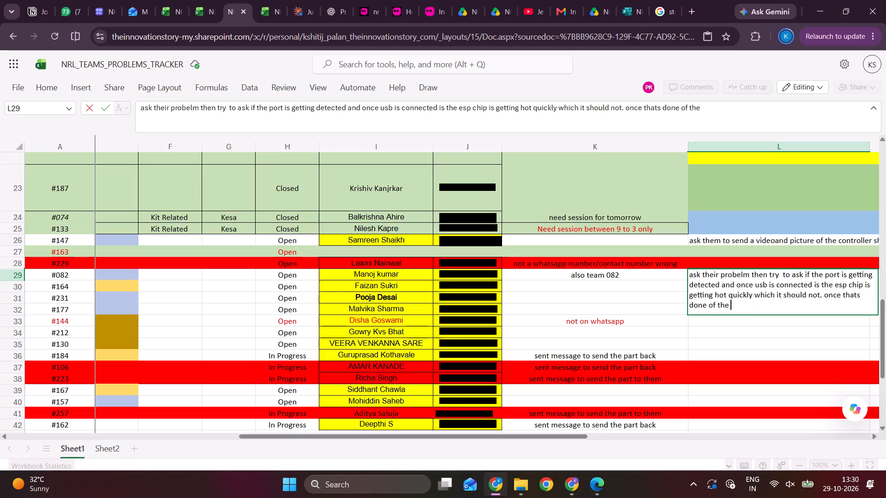
{"action": "type", "text": "chip is getting hot as"}
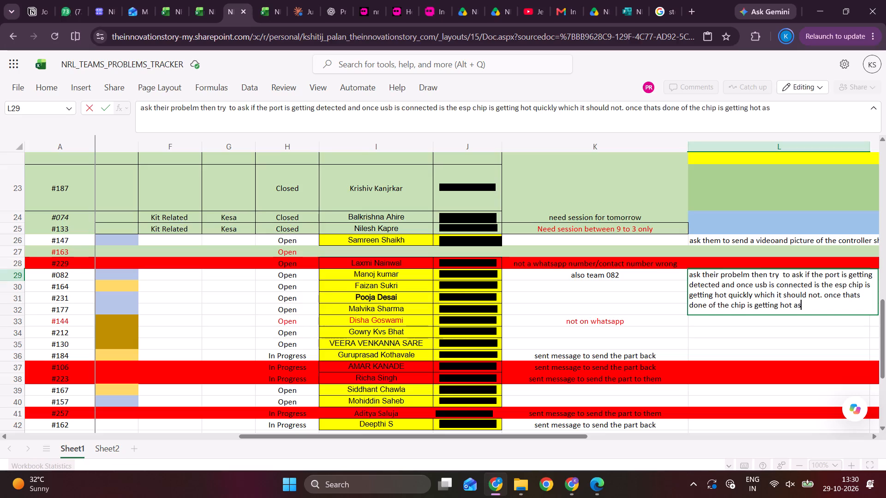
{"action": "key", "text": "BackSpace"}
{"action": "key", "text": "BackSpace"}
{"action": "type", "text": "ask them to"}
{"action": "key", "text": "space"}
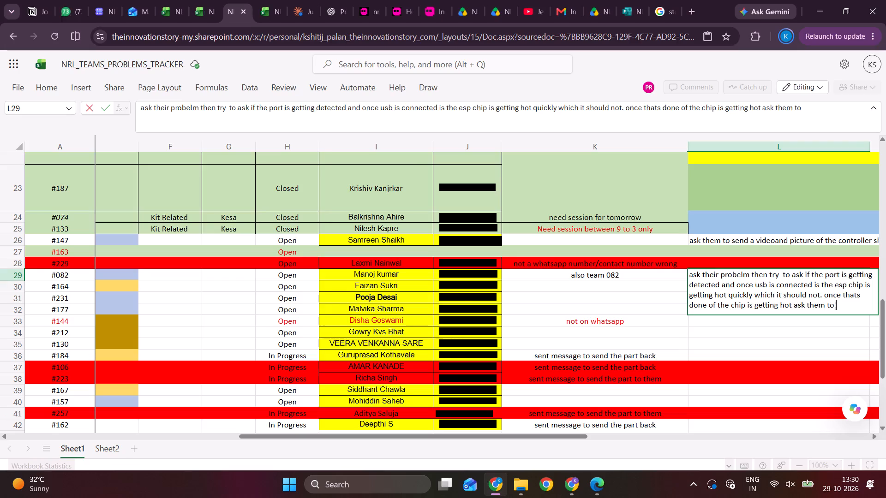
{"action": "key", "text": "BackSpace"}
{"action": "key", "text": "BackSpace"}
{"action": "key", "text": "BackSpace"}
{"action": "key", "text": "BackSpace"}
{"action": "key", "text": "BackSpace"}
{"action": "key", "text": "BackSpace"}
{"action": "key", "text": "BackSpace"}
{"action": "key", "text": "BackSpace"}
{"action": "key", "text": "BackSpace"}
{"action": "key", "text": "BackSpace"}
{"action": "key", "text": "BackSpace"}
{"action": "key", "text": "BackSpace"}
Continue the #082 note with "plolitely ask them to get the robot clinic link to rpocure a new command hub.".
{"action": "type", "text": "plolitely ask then"}
{"action": "key", "text": "BackSpace"}
{"action": "type", "text": "m to get the robot clinic link to rpocure a"}
{"action": "key", "text": "space"}
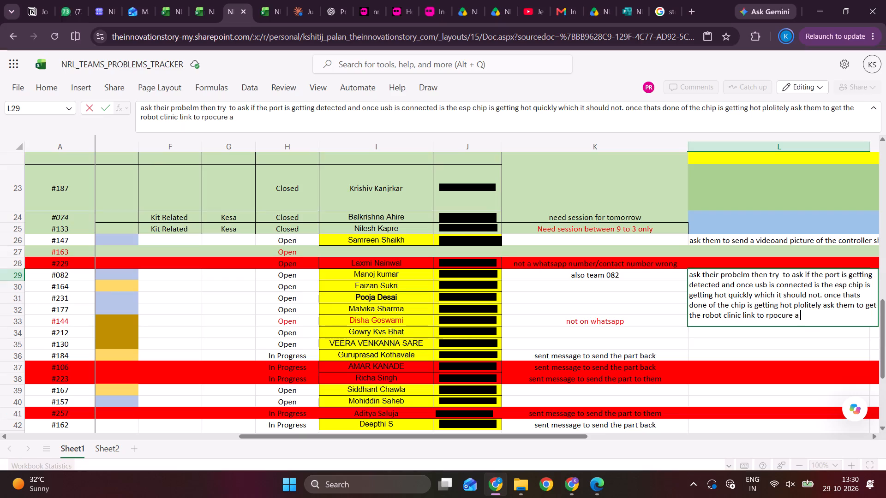
{"action": "type", "text": "new"}
{"action": "key", "text": "space"}
{"action": "key", "text": "p"}
{"action": "key", "text": "BackSpace"}
{"action": "type", "text": "comm"}
{"action": "type", "text": "and hub"}
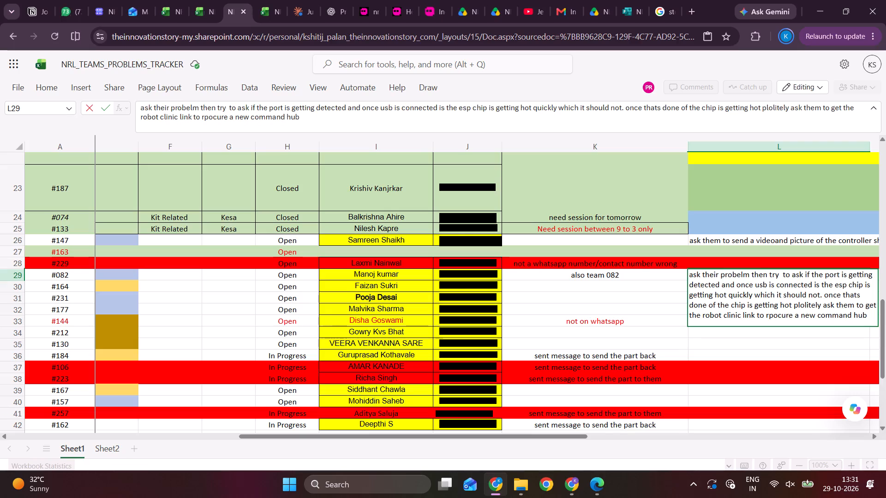
{"action": "scroll", "coordinate": [769, 318], "scroll_direction": "left", "scroll_amount": 2}
{"action": "type", "text": "."}
{"action": "key", "text": "space"}
Continue the #082 note with "if any questions u dont know answer to".
{"action": "type", "text": "if any"}
{"action": "key", "text": "space"}
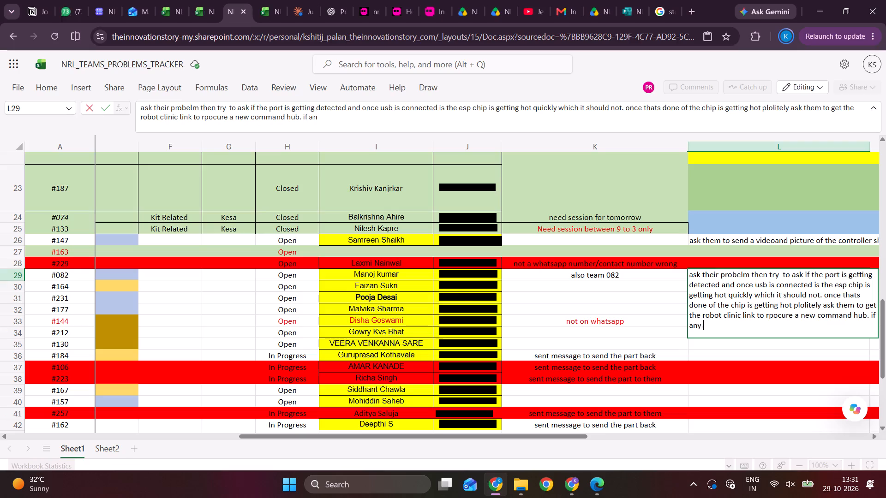
{"action": "type", "text": "questions tell them"}
{"action": "key", "text": "BackSpace"}
{"action": "key", "text": "BackSpace"}
{"action": "key", "text": "BackSpace"}
{"action": "key", "text": "BackSpace"}
{"action": "key", "text": "BackSpace"}
{"action": "key", "text": "BackSpace"}
{"action": "key", "text": "BackSpace"}
{"action": "key", "text": "BackSpace"}
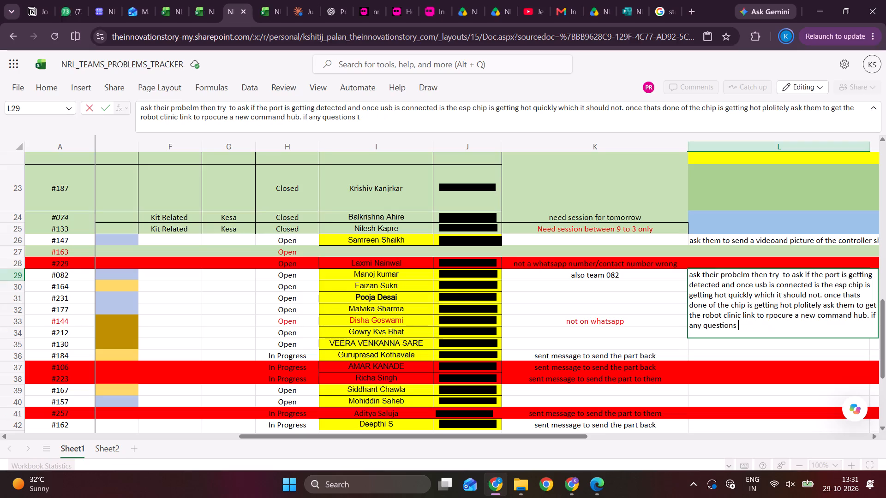
{"action": "key", "text": "BackSpace"}
{"action": "type", "text": "u dont n"}
{"action": "key", "text": "BackSpace"}
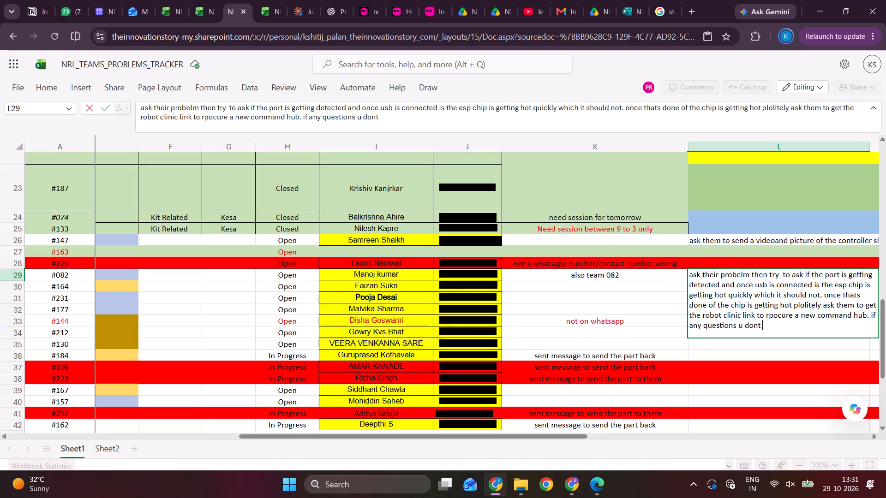
{"action": "type", "text": "know answer to"}
{"action": "key", "text": "space"}
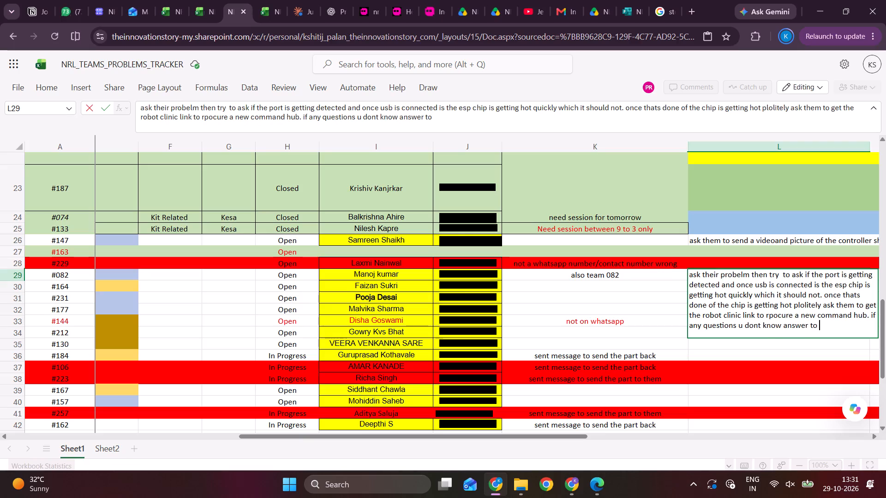
Finish the #082 note with "- tell them you will call them back with answer.".
{"action": "key", "text": "BackSpace"}
{"action": "key", "text": "space"}
{"action": "type", "text": "- talk to the"}
{"action": "key", "text": "space"}
{"action": "key", "text": "BackSpace"}
{"action": "key", "text": "BackSpace"}
{"action": "key", "text": "BackSpace"}
{"action": "key", "text": "BackSpace"}
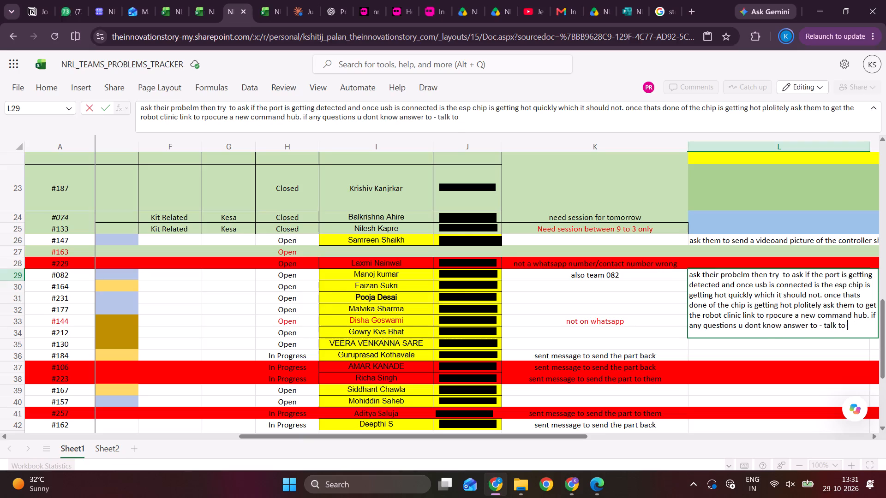
{"action": "key", "text": "BackSpace"}
{"action": "key", "text": "BackSpace"}
{"action": "key", "text": "BackSpace"}
{"action": "key", "text": "BackSpace"}
{"action": "key", "text": "BackSpace"}
{"action": "key", "text": "BackSpace"}
{"action": "key", "text": "BackSpace"}
{"action": "type", "text": "ell them you will call them back with answer."}
{"action": "left_click", "coordinate": [644, 327]}
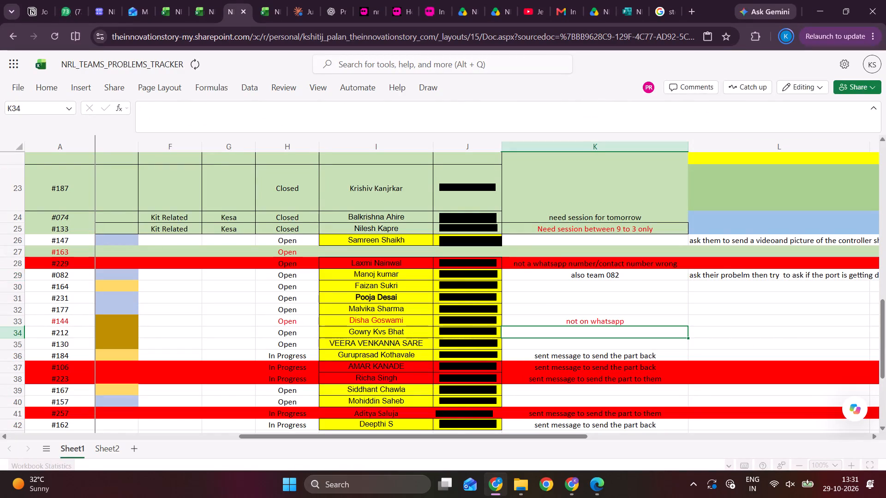
Start the column L note for #177's servo problem with "Ask them to remove the load".
{"action": "left_click", "coordinate": [712, 273]}
{"action": "scroll", "coordinate": [698, 276], "scroll_direction": "right", "scroll_amount": 3}
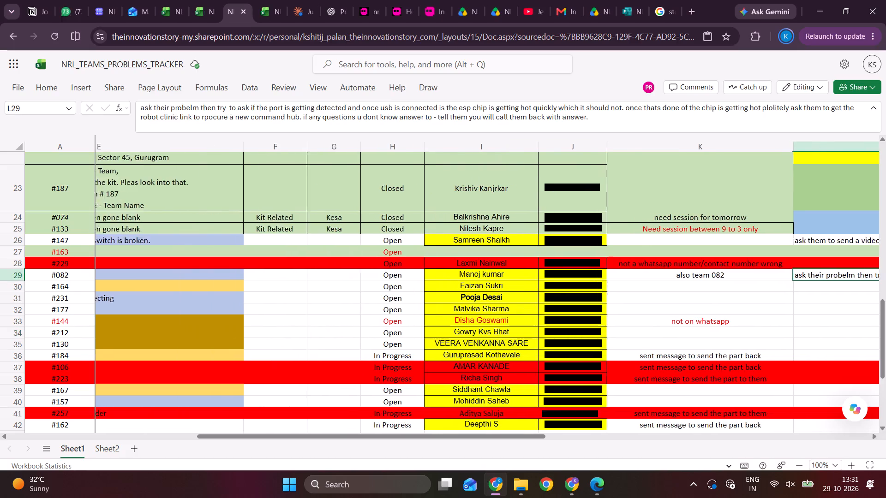
{"action": "scroll", "coordinate": [698, 276], "scroll_direction": "right", "scroll_amount": 2}
{"action": "scroll", "coordinate": [698, 276], "scroll_direction": "left", "scroll_amount": 1}
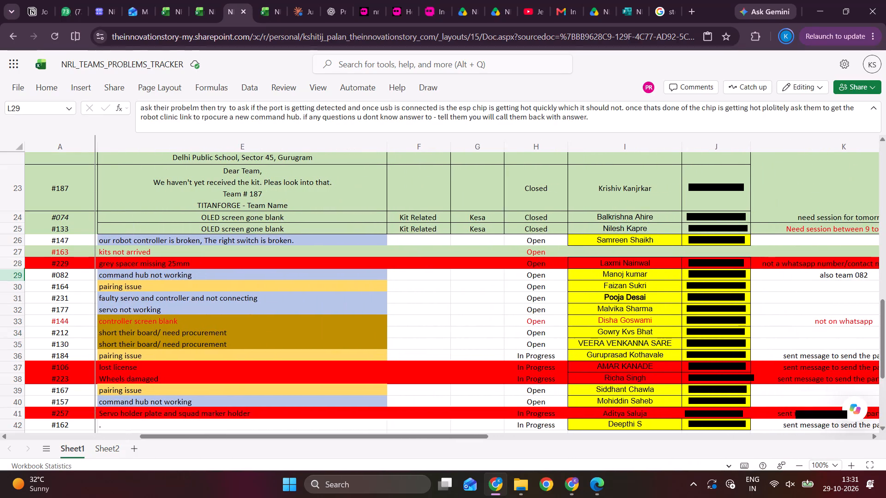
{"action": "scroll", "coordinate": [698, 276], "scroll_direction": "left", "scroll_amount": 1}
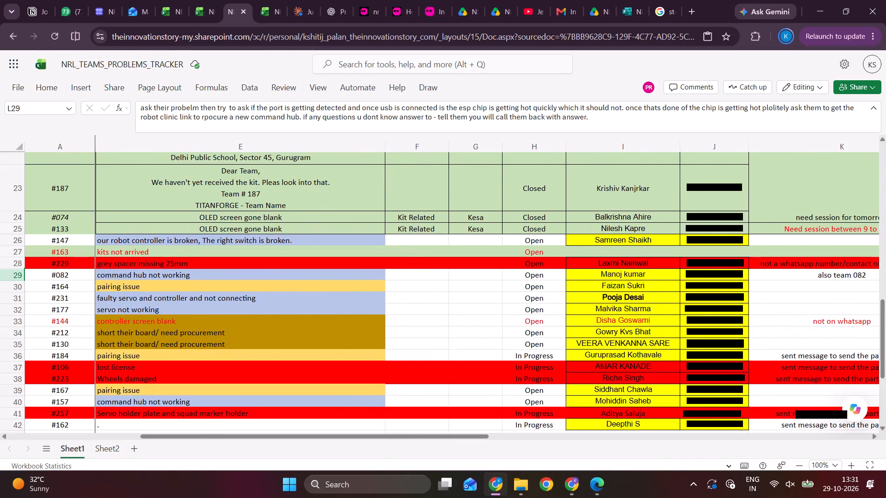
{"action": "scroll", "coordinate": [698, 276], "scroll_direction": "left", "scroll_amount": 1}
{"action": "left_click", "coordinate": [321, 309]}
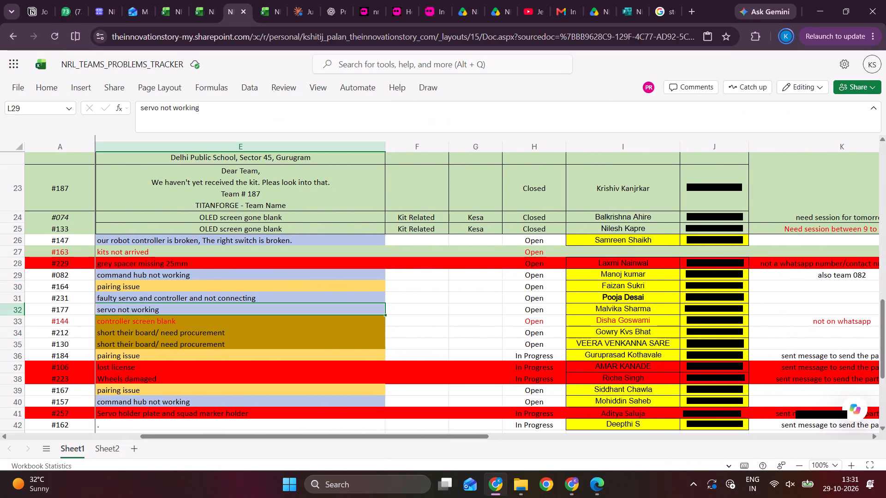
{"action": "scroll", "coordinate": [369, 315], "scroll_direction": "left", "scroll_amount": 3}
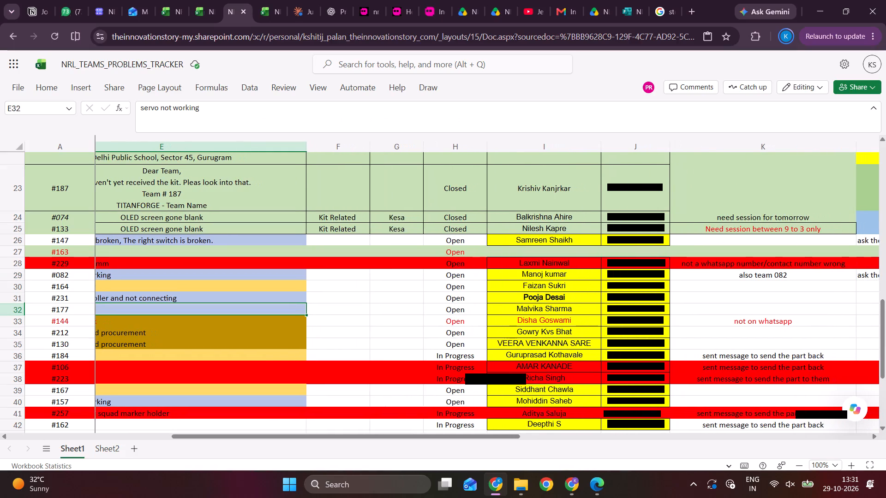
{"action": "scroll", "coordinate": [687, 314], "scroll_direction": "left", "scroll_amount": 2}
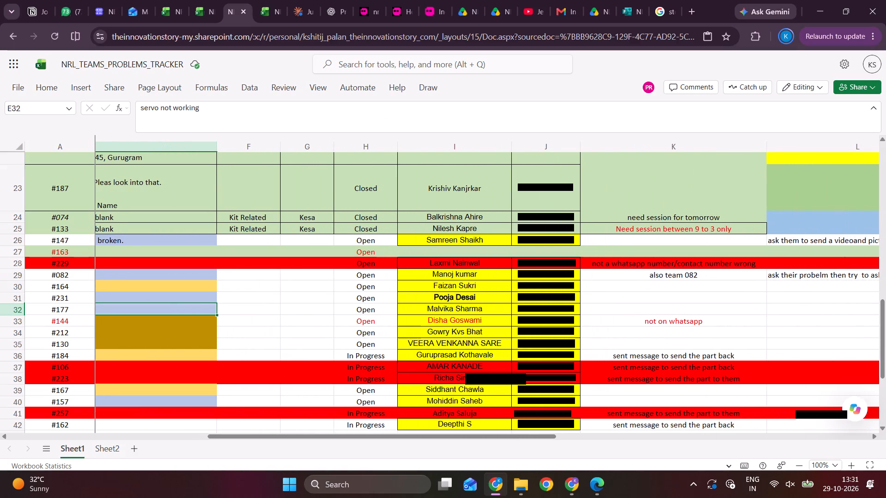
{"action": "left_click", "coordinate": [16, 310]}
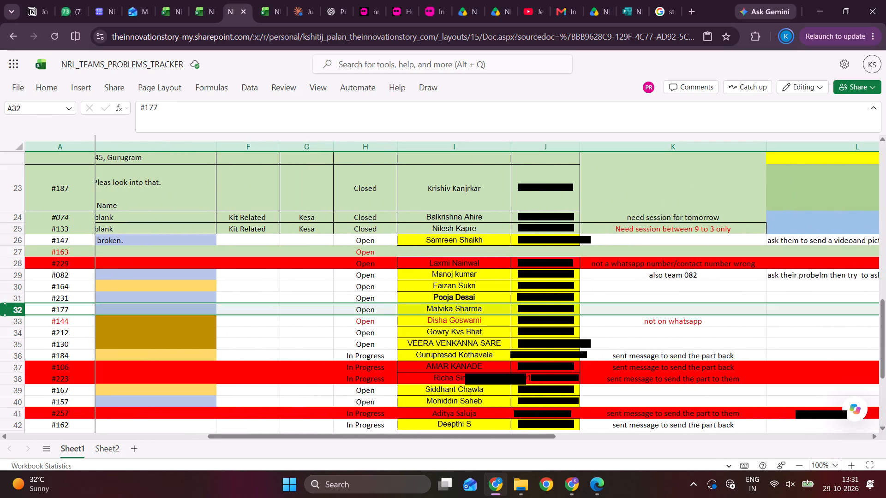
{"action": "left_click", "coordinate": [792, 312]}
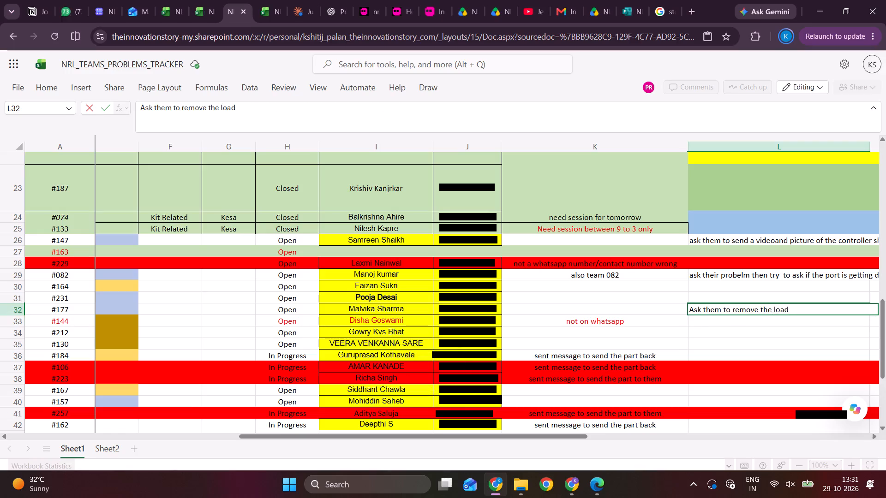
Continue the #177 note with ", ask if it was working befire and has stopped working now.".
{"action": "type", "text": ", ask if it was working befire and"}
{"action": "key", "text": "space"}
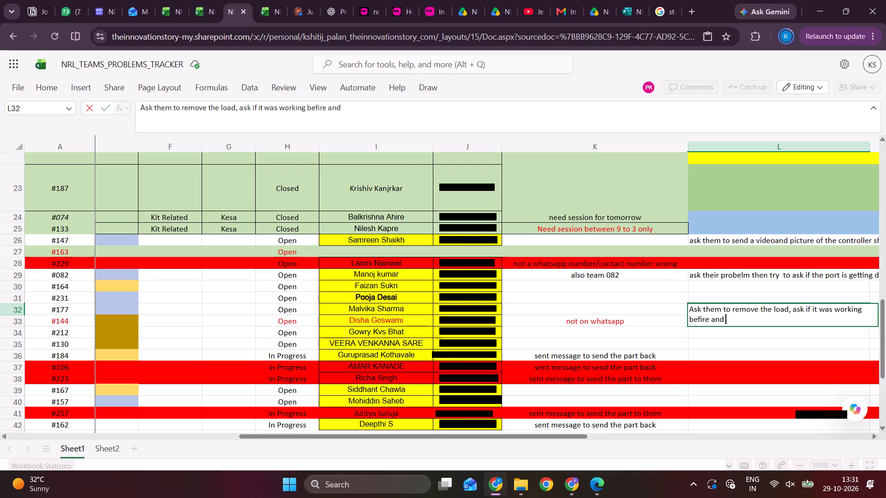
{"action": "type", "text": "has stopped working now"}
{"action": "type", "text": "."}
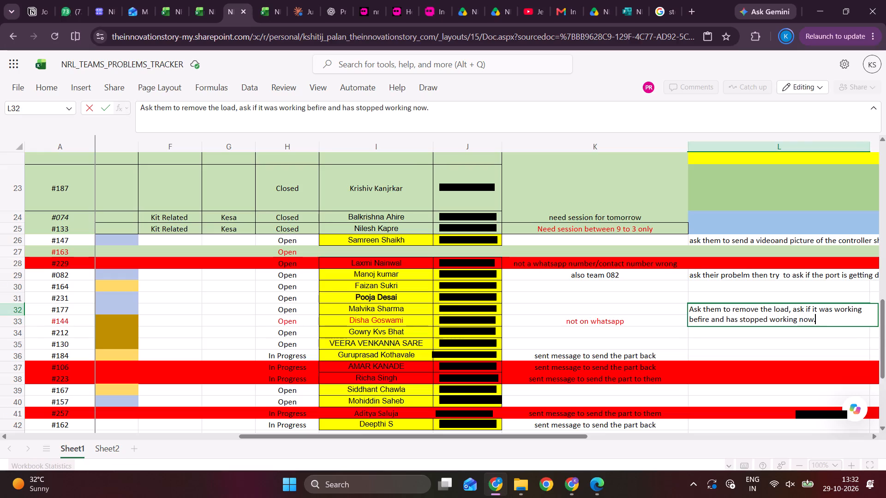
{"action": "key", "text": "space"}
Insert "(mechanism)" after the word "load" in the #177 note.
{"action": "left_click", "coordinate": [789, 312]}
{"action": "key", "text": "space"}
{"action": "type", "text": "(e\\"}
{"action": "key", "text": "BackSpace"}
{"action": "key", "text": "BackSpace"}
{"action": "type", "text": "mechanism"}
{"action": "key", "text": "shift+parenright"}
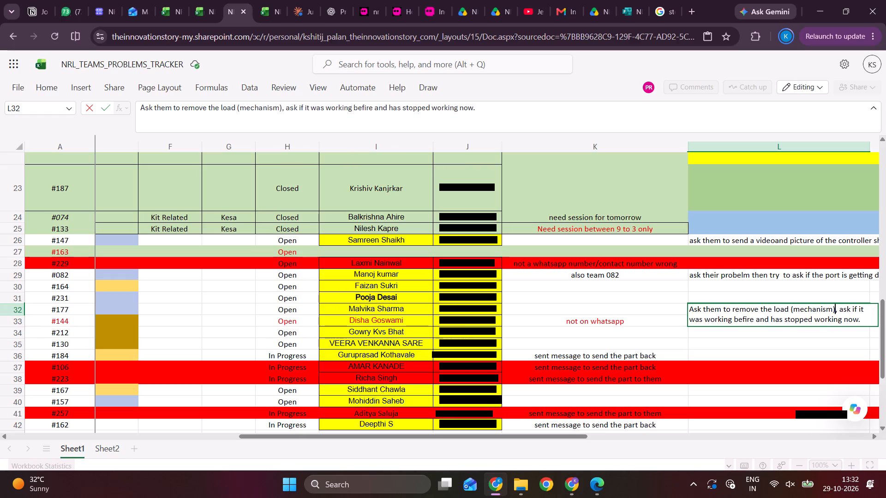
Add "After" at the end of the #177 note.
{"action": "scroll", "coordinate": [749, 331], "scroll_direction": "left", "scroll_amount": 1}
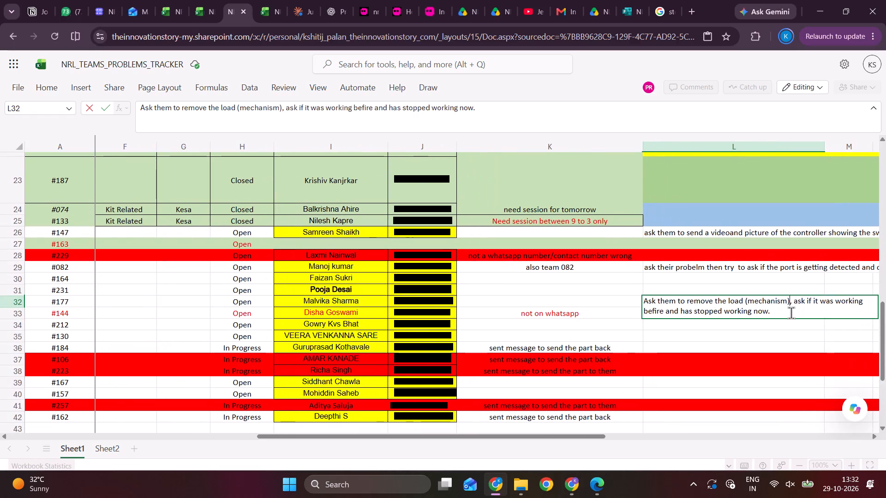
{"action": "left_click", "coordinate": [790, 312]}
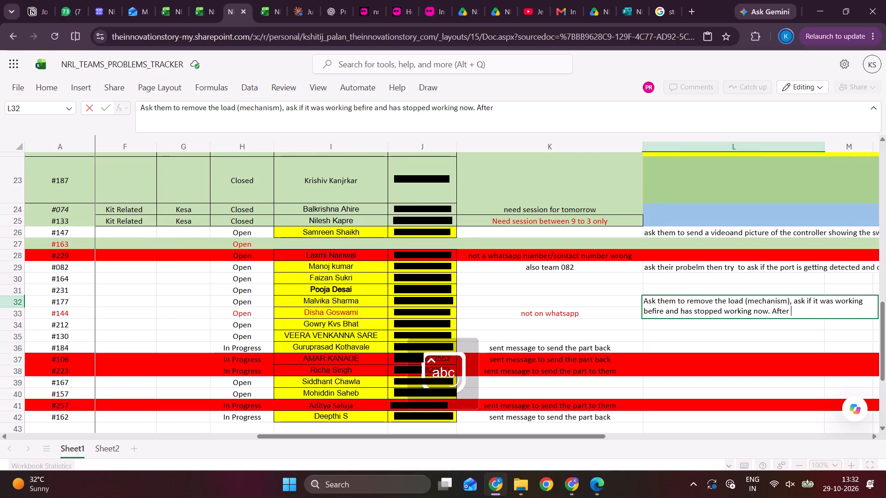
Move "Ask them to remove the load (mechanism)," from the beginning of the #177 note to just before "After".
{"action": "left_click_drag", "start_coordinate": [796, 303], "coordinate": [633, 303]}
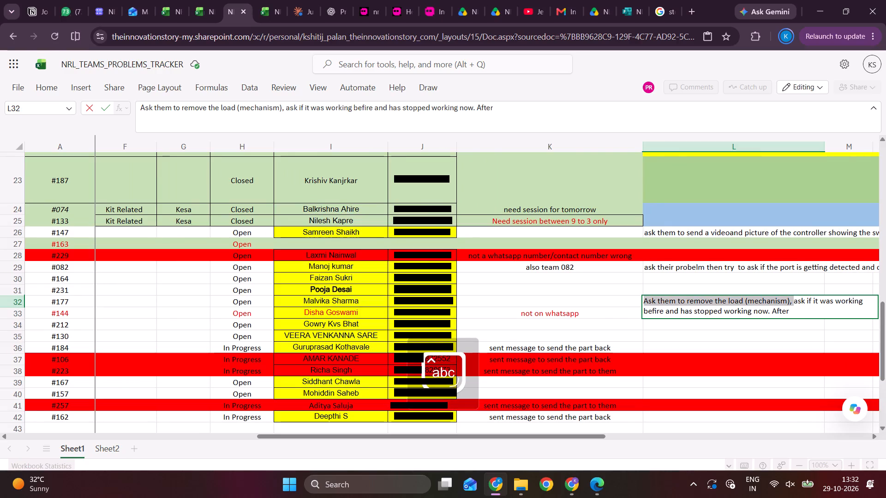
{"action": "left_click_drag", "start_coordinate": [633, 303], "coordinate": [609, 299]}
{"action": "key", "text": "ctrl+c"}
{"action": "key", "text": "BackSpace"}
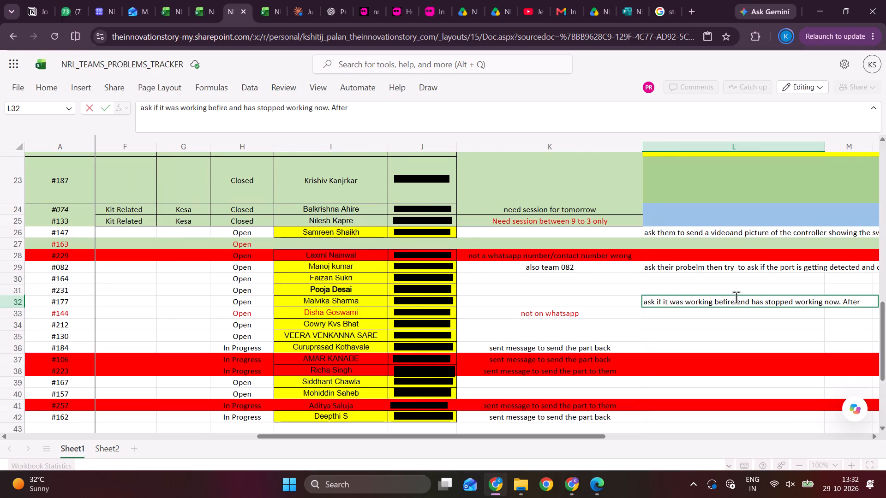
{"action": "left_click", "coordinate": [841, 302]}
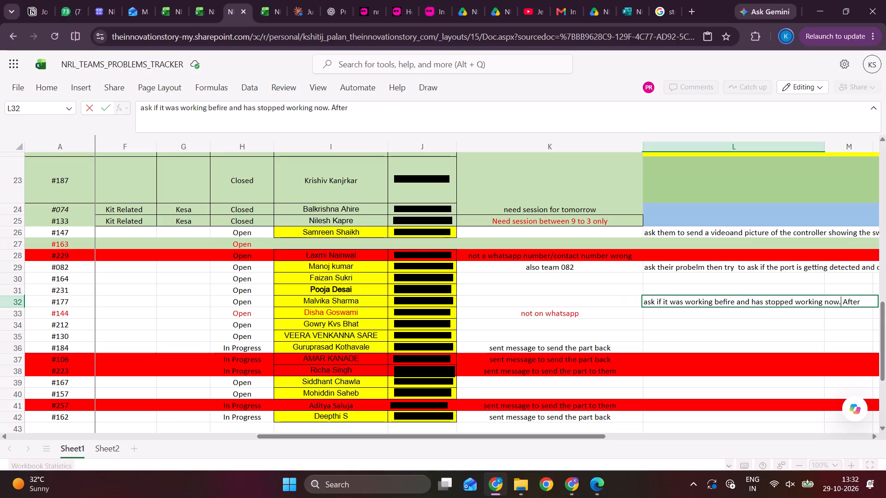
{"action": "key", "text": "space"}
{"action": "key", "text": "ctrl+v"}
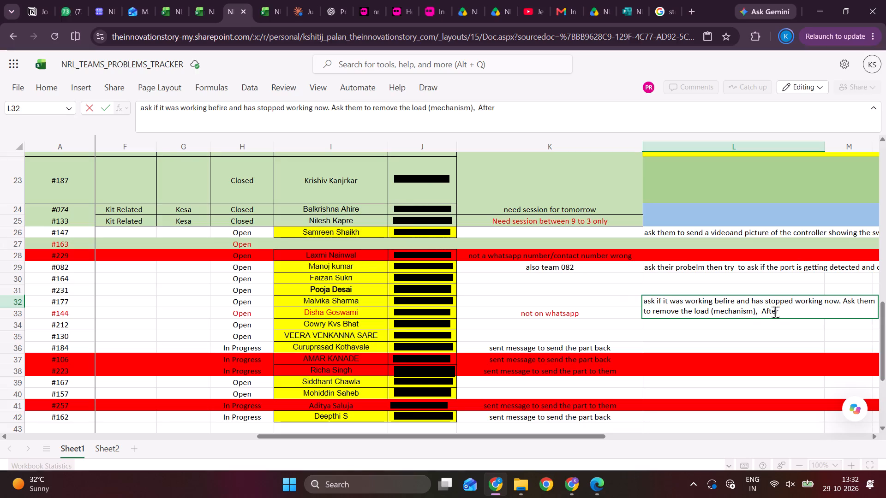
Continue the #177 note after "After" with "the load has been remove ask if its still not working".
{"action": "left_click", "coordinate": [788, 312]}
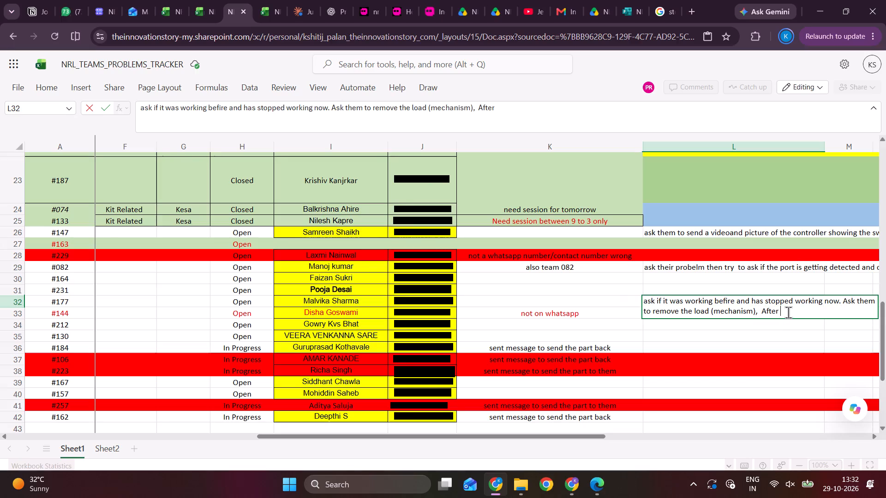
{"action": "type", "text": "the load has been remove ask if its still not wr"}
{"action": "key", "text": "BackSpace"}
{"action": "type", "text": "orkin"}
{"action": "type", "text": "g"}
{"action": "key", "text": "space"}
{"action": "key", "text": "BackSpace"}
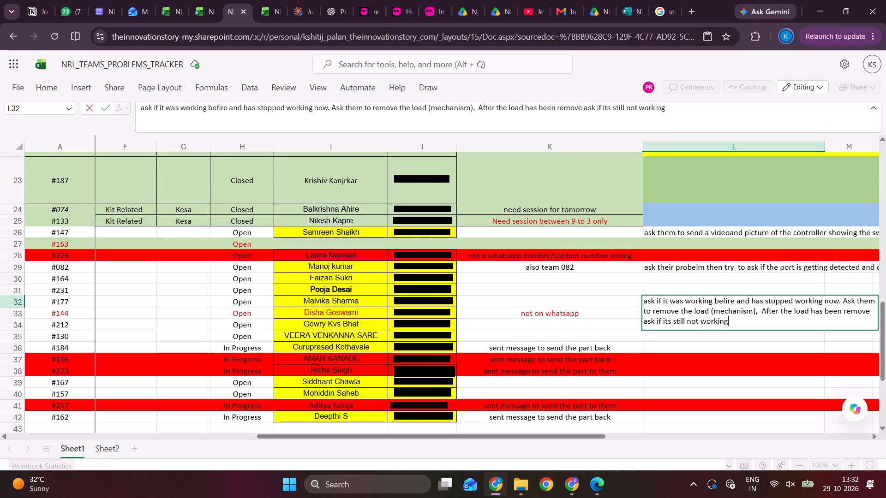
End the #177 note with ". f its not say that we will get back to them and mention it in the data.".
{"action": "type", "text": "."}
{"action": "key", "text": "space"}
{"action": "type", "text": "f its not en"}
{"action": "key", "text": "BackSpace"}
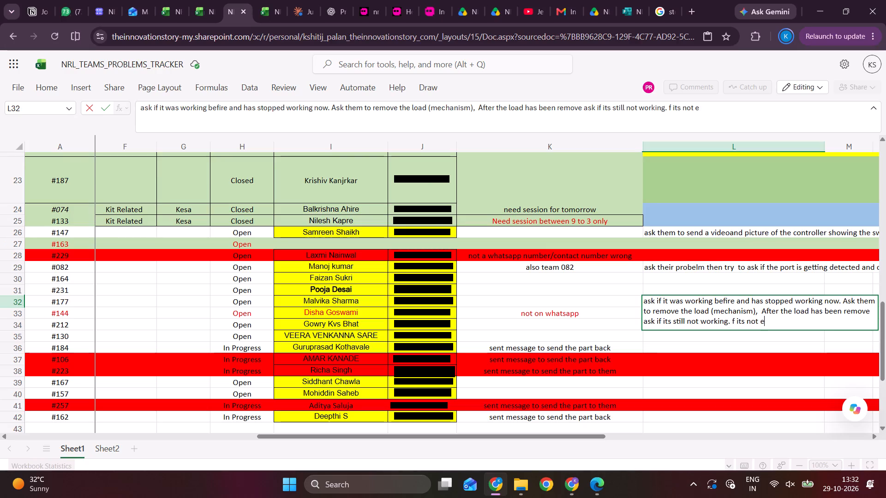
{"action": "key", "text": "BackSpace"}
{"action": "key", "text": "m"}
{"action": "key", "text": "BackSpace"}
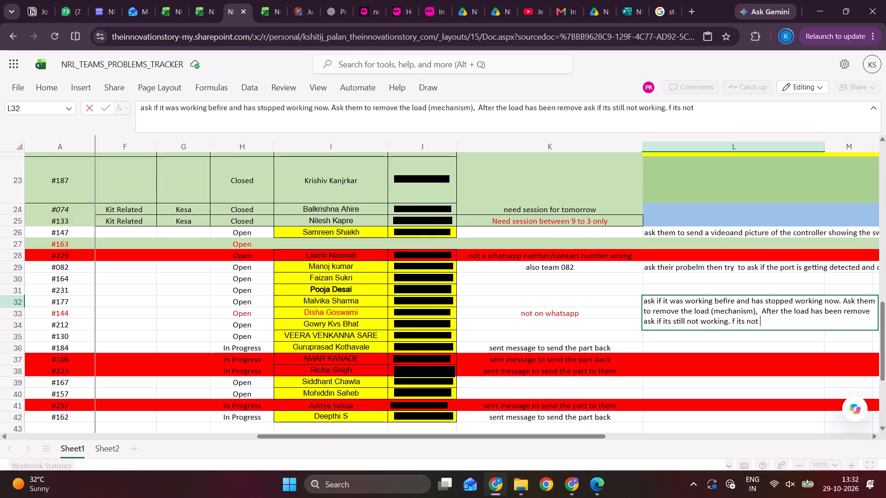
{"action": "type", "text": "say that we will get back to them and"}
{"action": "key", "text": "space"}
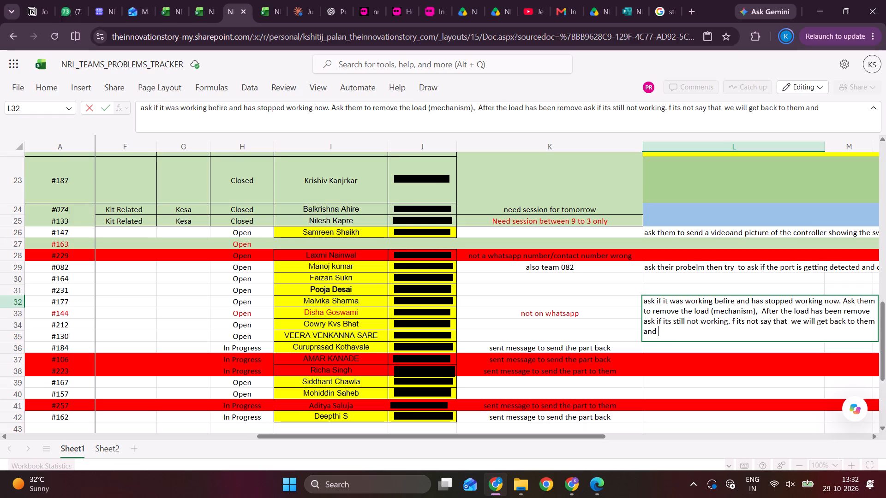
{"action": "type", "text": "mention it it"}
{"action": "key", "text": "space"}
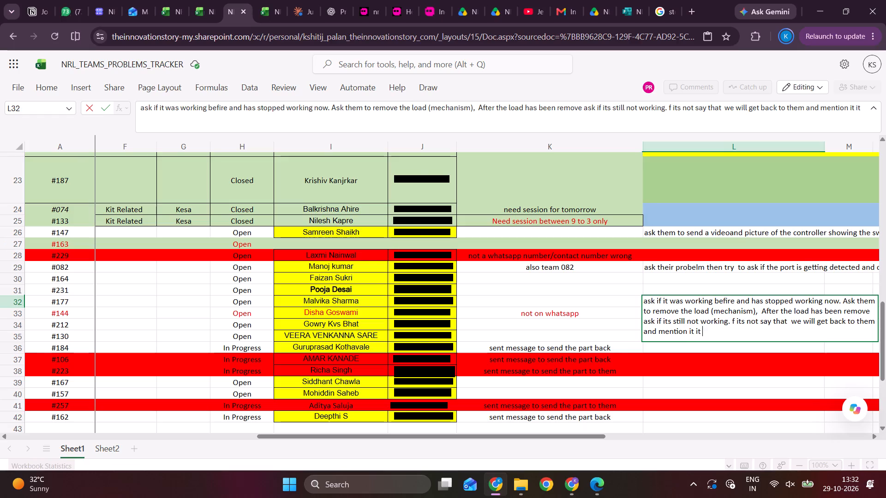
{"action": "key", "text": "BackSpace"}
{"action": "key", "text": "BackSpace"}
{"action": "type", "text": "n the a"}
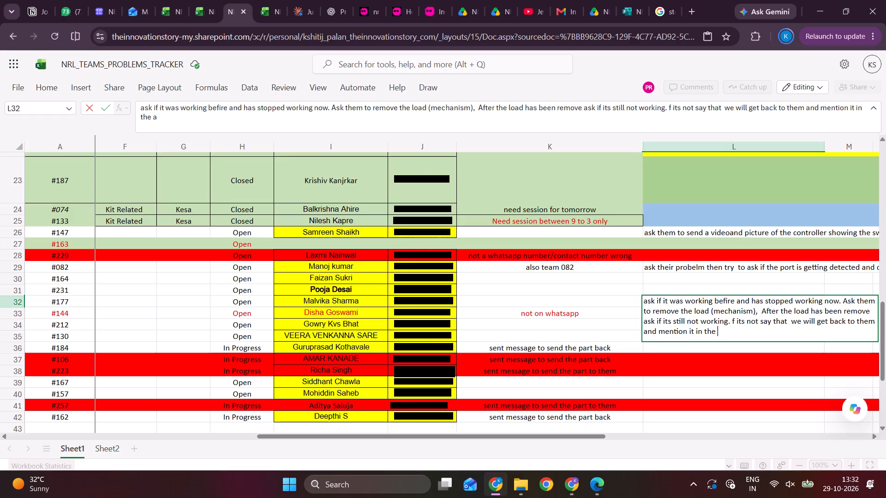
{"action": "key", "text": "BackSpace"}
{"action": "type", "text": "data."}
{"action": "key", "text": "space"}
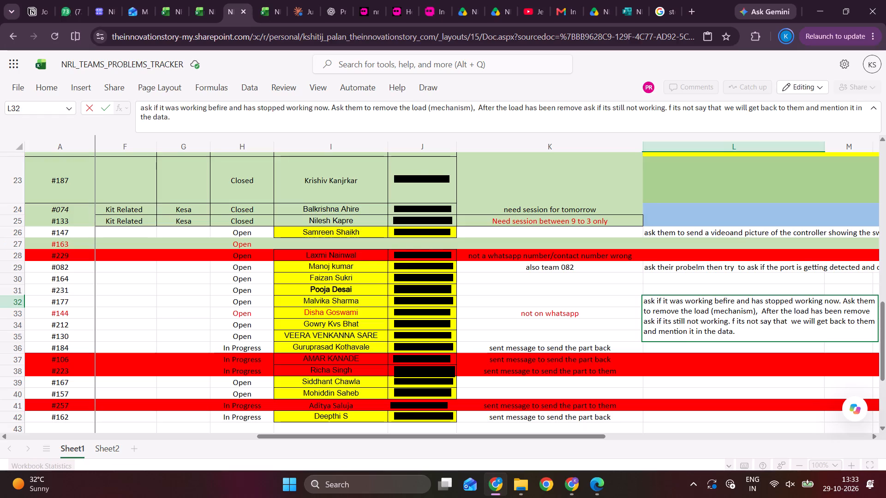
Correct "f its not" to "if its not working" in the last sentence of the #177 note.
{"action": "left_click", "coordinate": [732, 323]}
{"action": "key", "text": "i"}
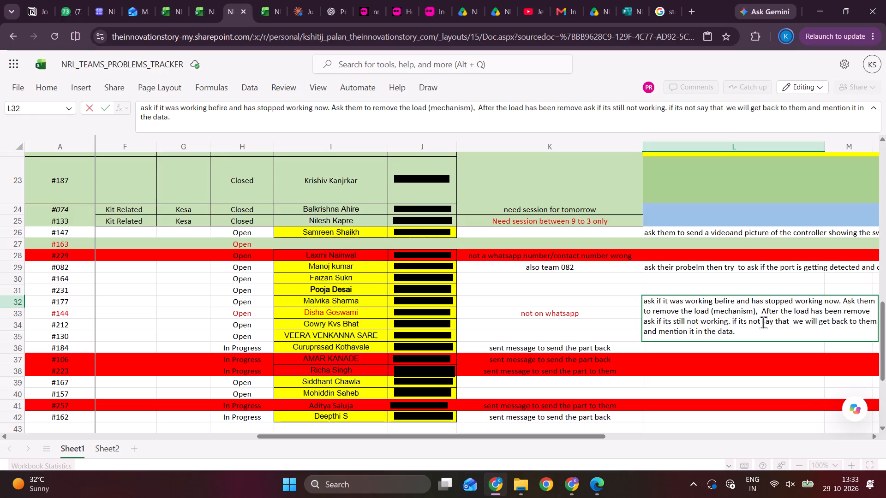
{"action": "left_click", "coordinate": [763, 324]}
{"action": "type", "text": "working"}
{"action": "key", "text": "space"}
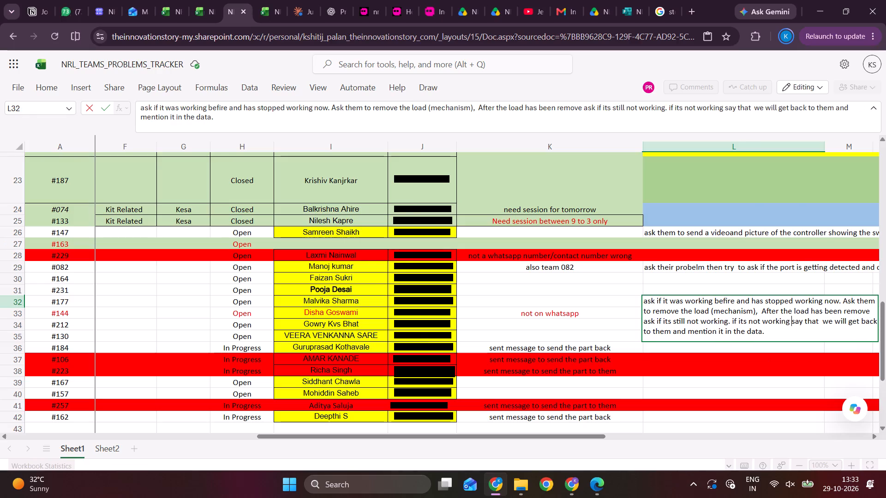
Insert "ask them to loosen the bolt of the servo" after "if its not working" in the #177 note.
{"action": "scroll", "coordinate": [752, 364], "scroll_direction": "left", "scroll_amount": 1}
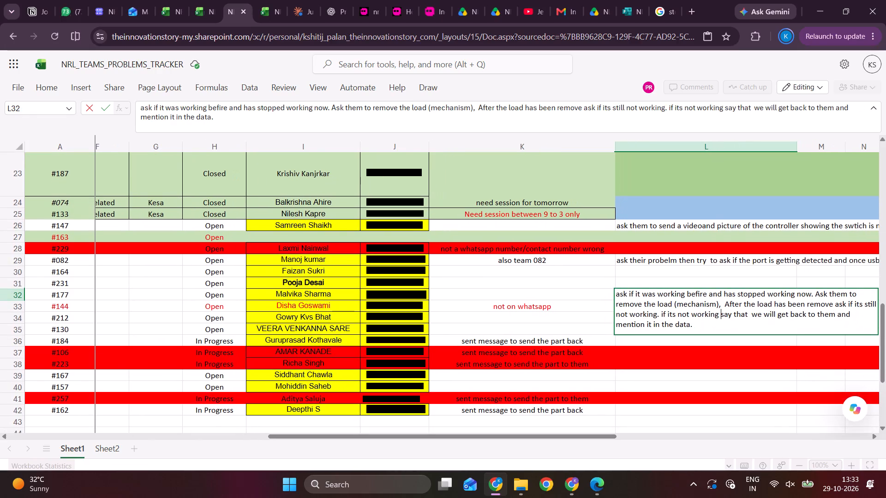
{"action": "left_click", "coordinate": [702, 323]}
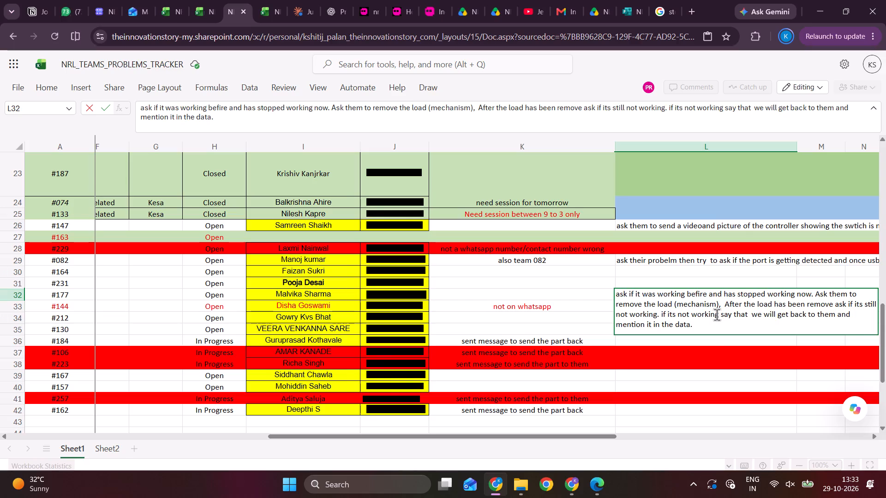
{"action": "left_click", "coordinate": [719, 314]}
{"action": "key", "text": "space"}
{"action": "type", "text": "ask them to loosen the"}
{"action": "key", "text": "space"}
{"action": "type", "text": "bolt of the servo"}
{"action": "key", "text": "space"}
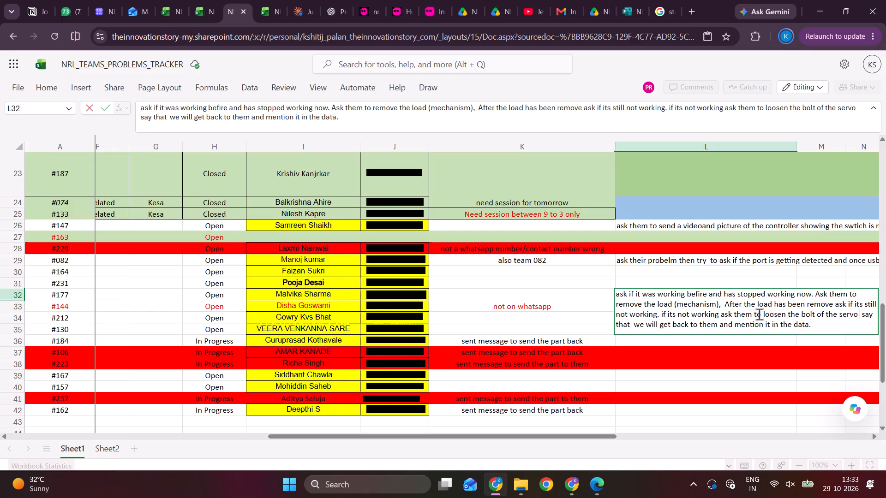
Insert "all" after "loosen" in the #177 note.
{"action": "left_click", "coordinate": [785, 314]}
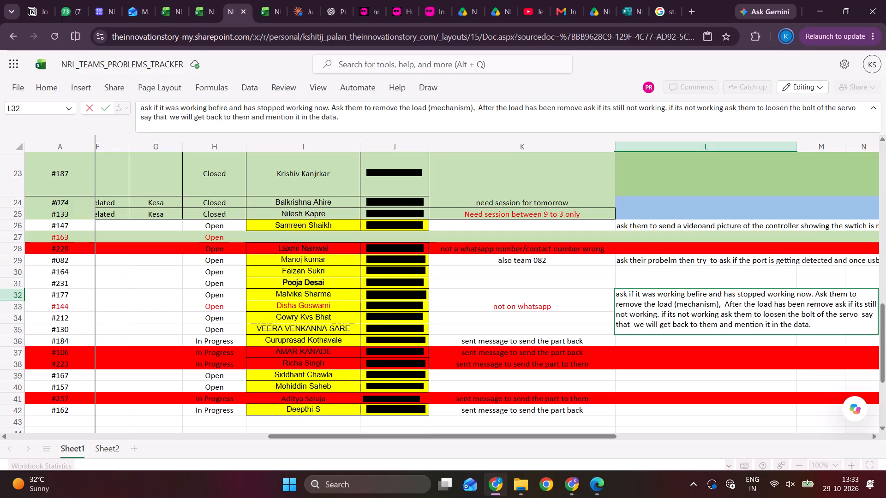
{"action": "key", "text": "space"}
{"action": "type", "text": "all"}
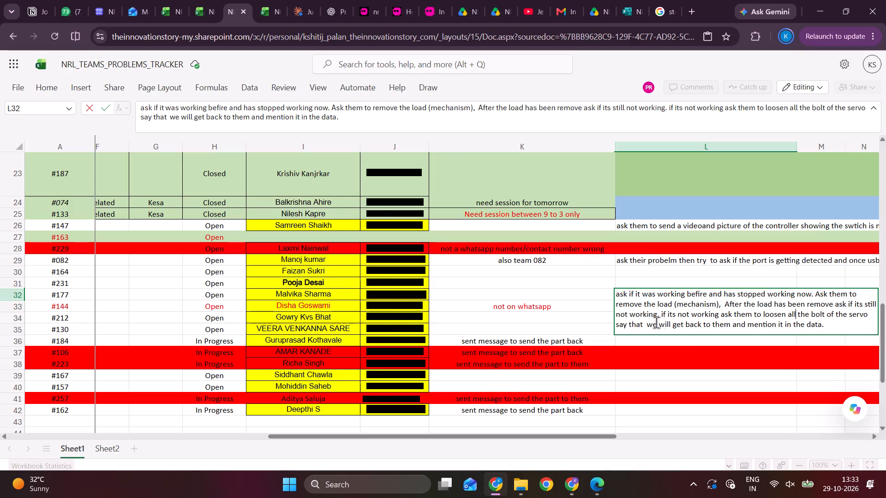
Insert "if it still doesnt work" before "say that" in the #177 note and commit the cell.
{"action": "left_click", "coordinate": [870, 314]}
{"action": "type", "text": "if it still doesnt work"}
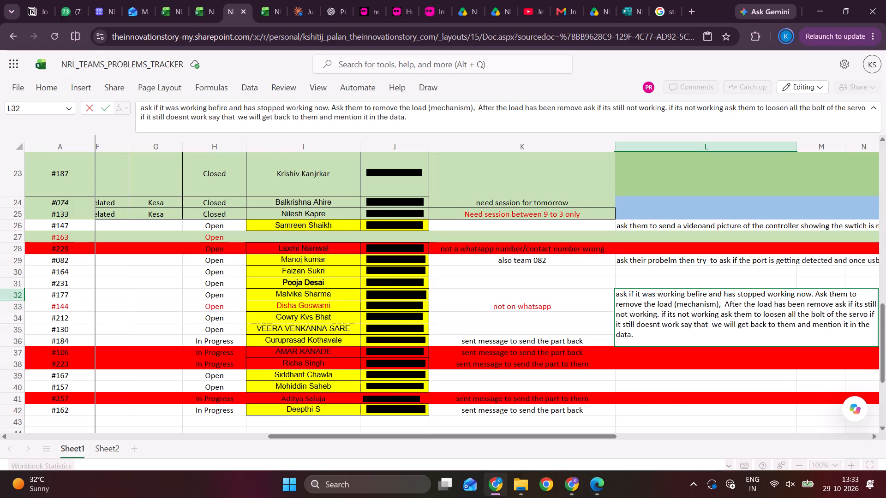
{"action": "left_click", "coordinate": [798, 358]}
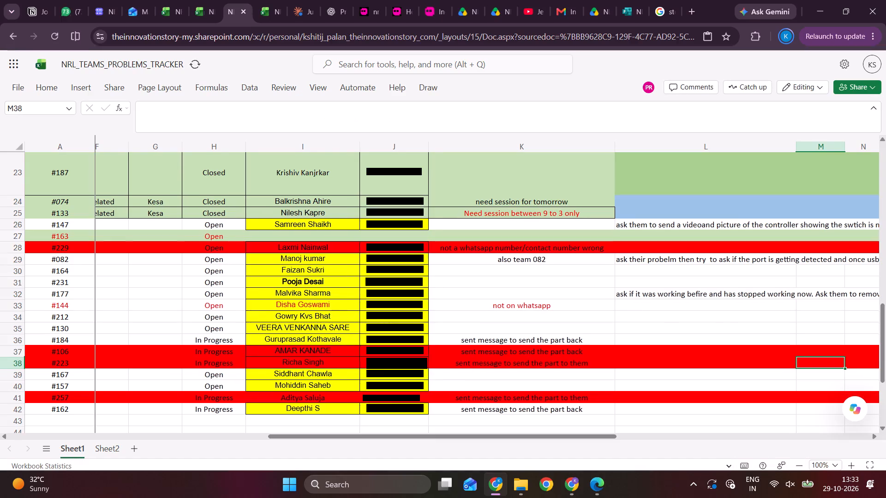
Fill the #167 note in column L with the suggested entry "ask them to send a videoand picture of the controller showing the swtich is not working".
{"action": "scroll", "coordinate": [642, 321], "scroll_direction": "right", "scroll_amount": 5}
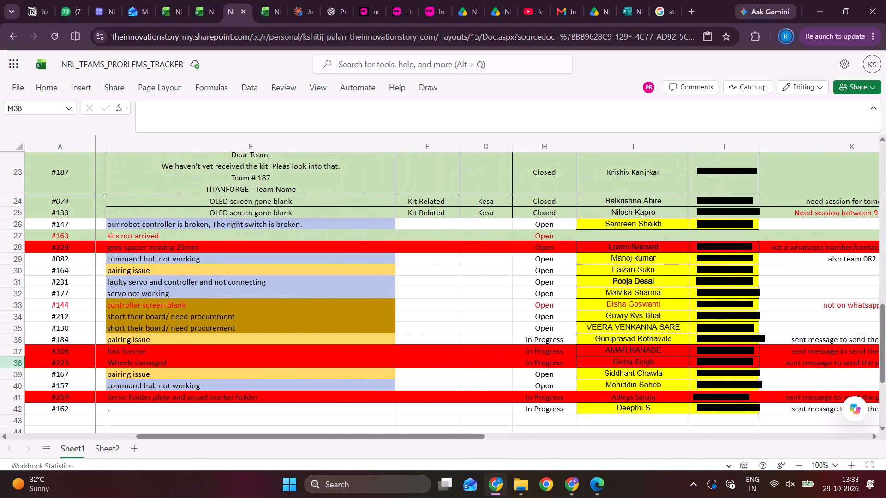
{"action": "scroll", "coordinate": [642, 321], "scroll_direction": "down", "scroll_amount": 1}
{"action": "scroll", "coordinate": [642, 321], "scroll_direction": "left", "scroll_amount": 1}
{"action": "left_click", "coordinate": [725, 333]}
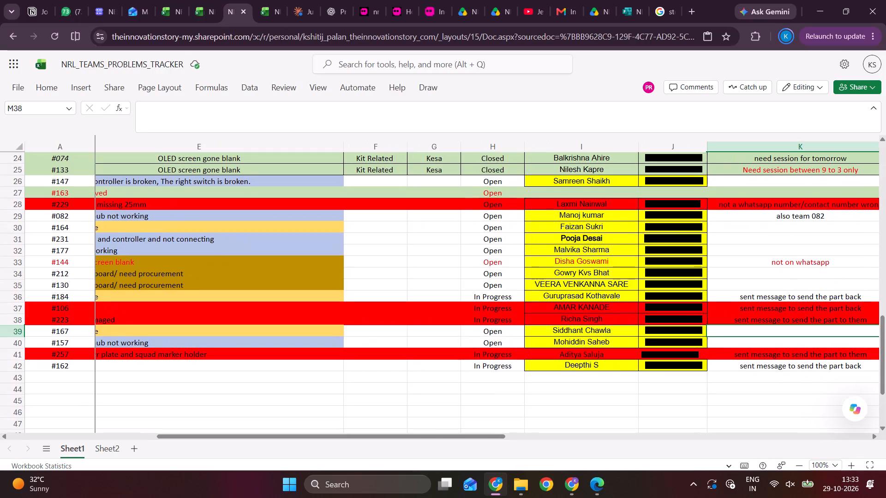
{"action": "scroll", "coordinate": [725, 333], "scroll_direction": "left", "scroll_amount": 3}
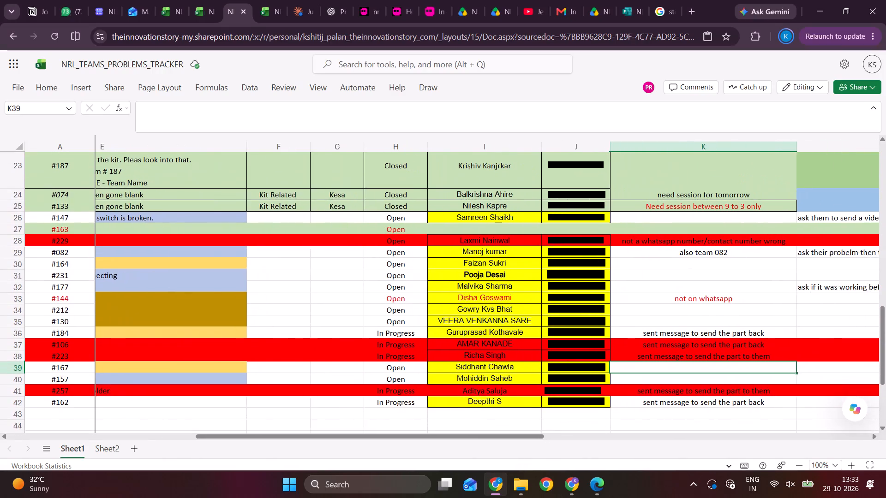
{"action": "scroll", "coordinate": [725, 333], "scroll_direction": "left", "scroll_amount": 2}
{"action": "left_click", "coordinate": [736, 370]}
{"action": "type", "text": "as"}
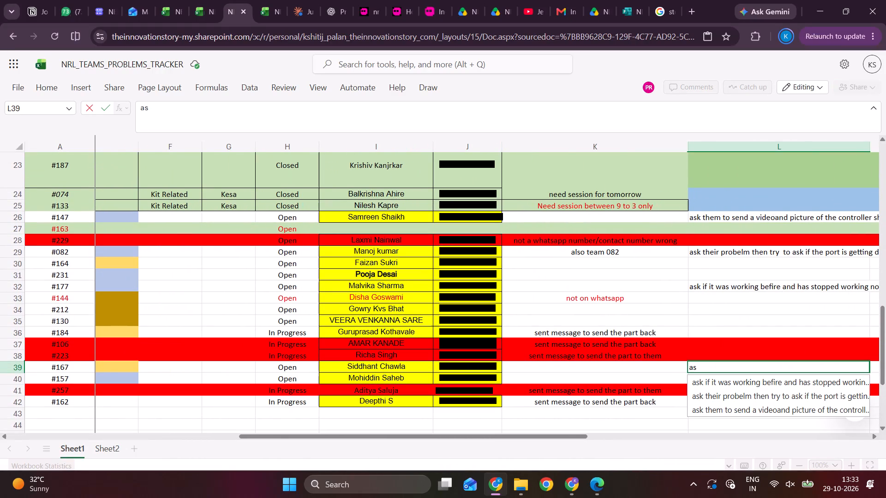
{"action": "key", "text": "Down"}
{"action": "key", "text": "Down"}
{"action": "key", "text": "Down"}
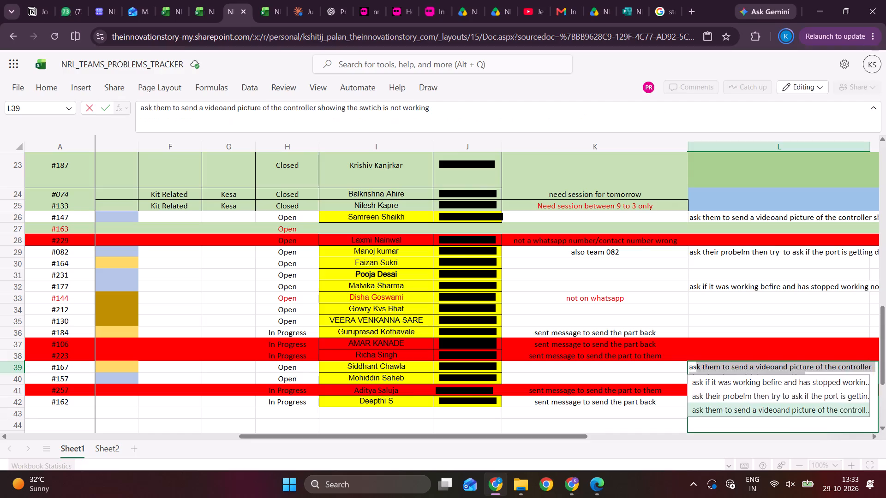
{"action": "key", "text": "Return"}
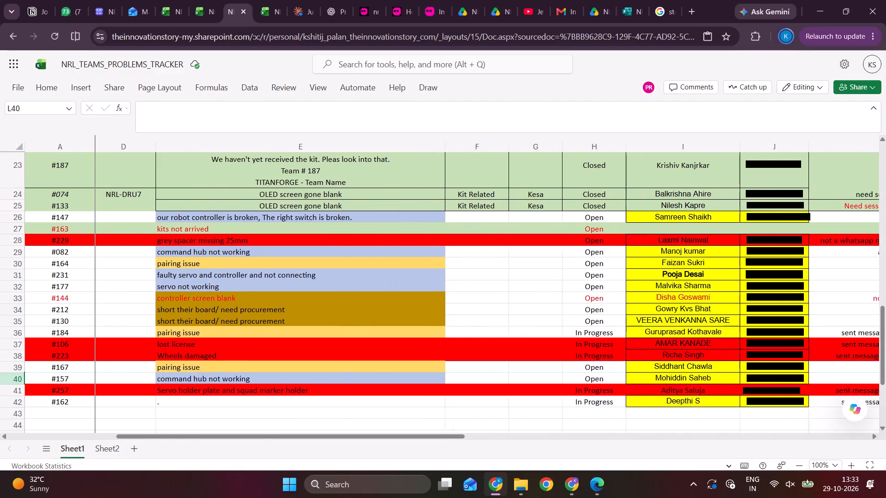
Copy the #167 note down into the #157 row of column L.
{"action": "scroll", "coordinate": [615, 349], "scroll_direction": "left", "scroll_amount": 2}
{"action": "left_click", "coordinate": [643, 370]}
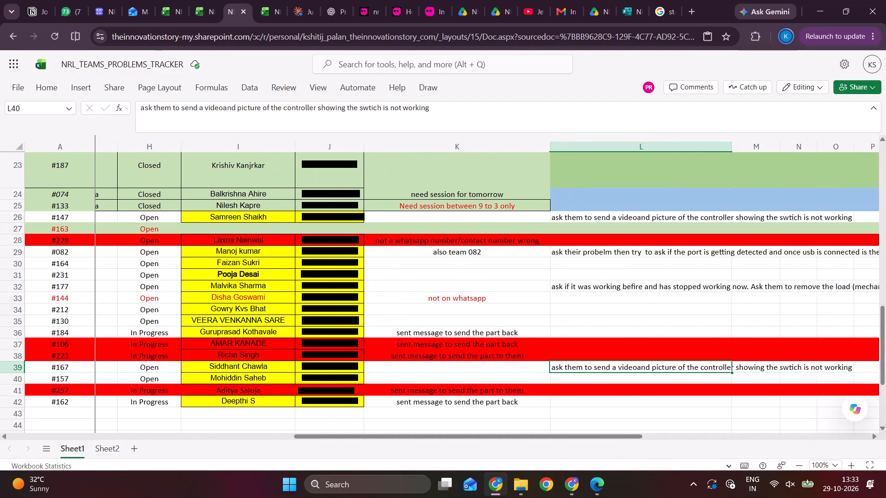
{"action": "left_click_drag", "start_coordinate": [731, 373], "coordinate": [729, 381]}
Replace "the swtich is not working" with "its not pairing" at the end of the #167 note.
{"action": "left_click", "coordinate": [711, 368]}
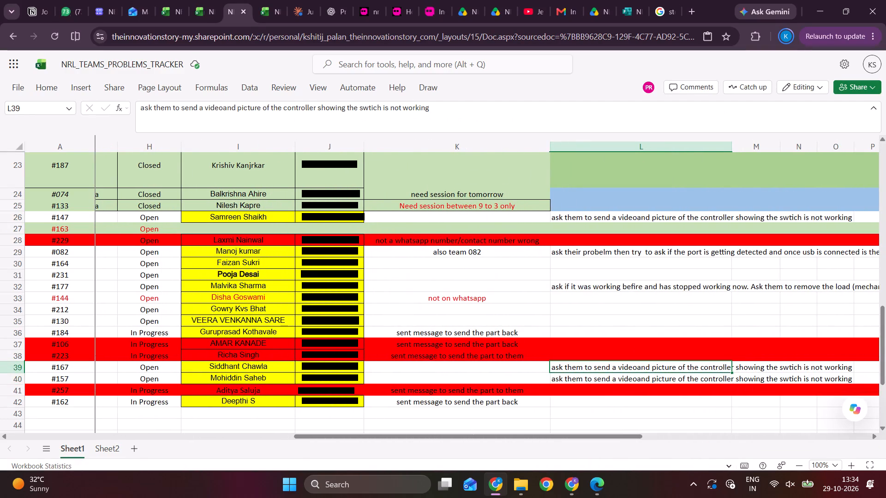
{"action": "double_click", "coordinate": [752, 370]}
{"action": "double_click", "coordinate": [696, 365]}
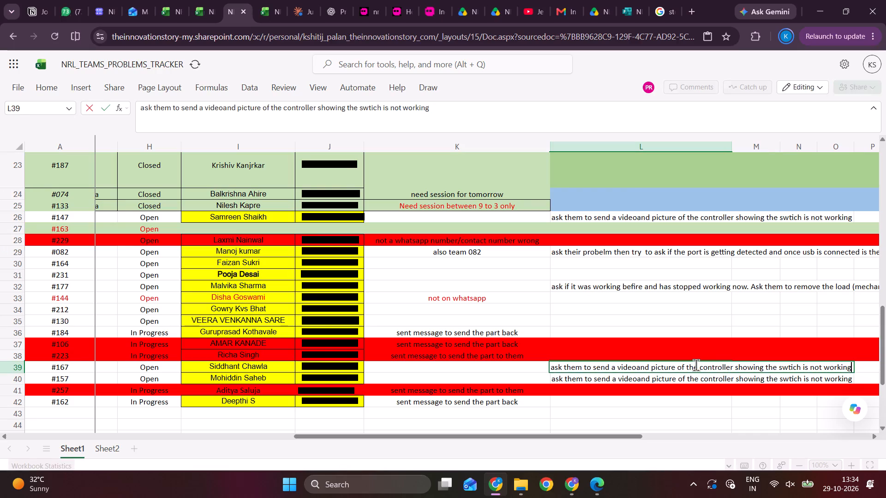
{"action": "left_click_drag", "start_coordinate": [766, 368], "coordinate": [853, 368]}
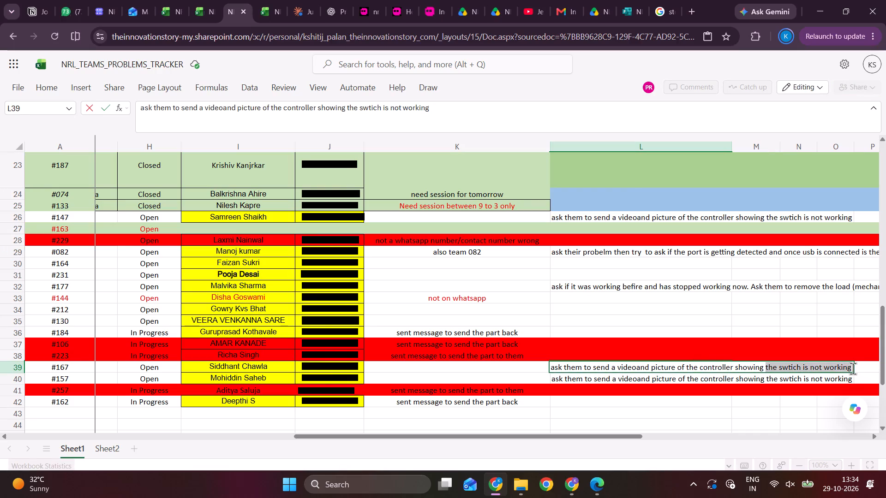
{"action": "left_click_drag", "start_coordinate": [853, 368], "coordinate": [856, 368]}
{"action": "type", "text": "its not apirn"}
{"action": "key", "text": "BackSpace"}
{"action": "key", "text": "BackSpace"}
{"action": "key", "text": "BackSpace"}
{"action": "key", "text": "BackSpace"}
{"action": "key", "text": "BackSpace"}
{"action": "type", "text": "pairing"}
{"action": "double_click", "coordinate": [837, 379]}
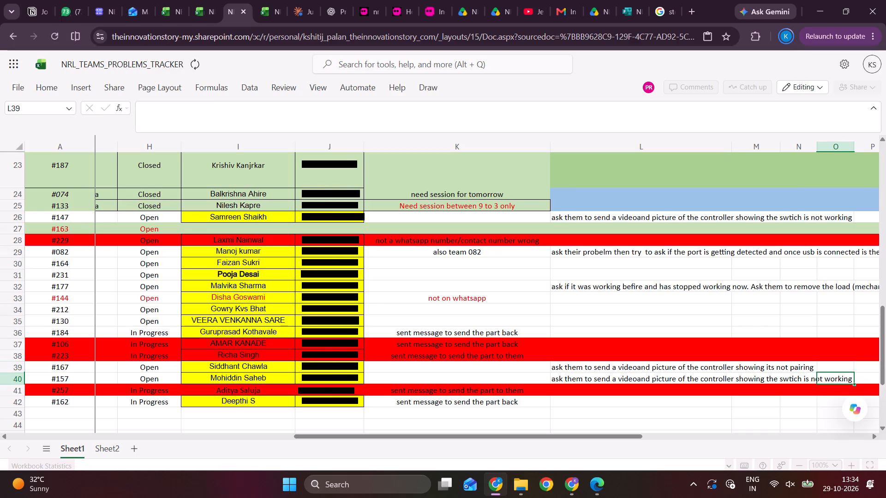
Replace "the swtich is not working" with "its not pairing" at the end of the #157 note.
{"action": "double_click", "coordinate": [759, 379]}
{"action": "double_click", "coordinate": [685, 383]}
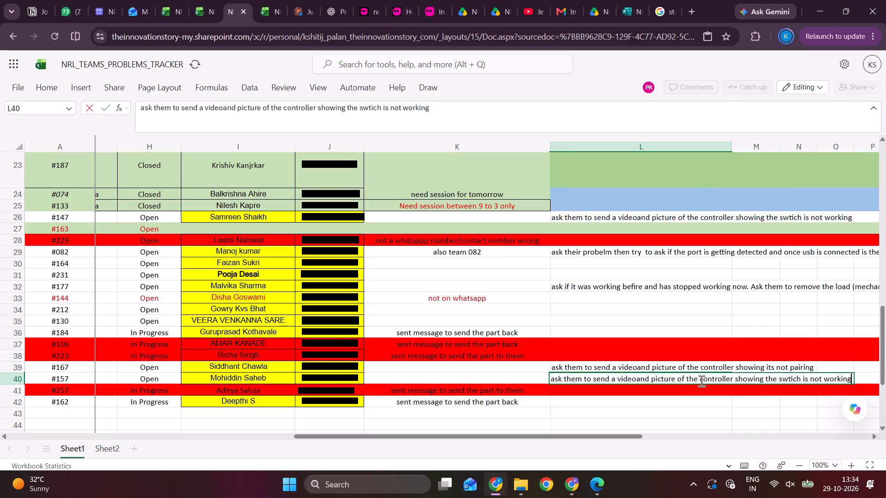
{"action": "left_click_drag", "start_coordinate": [852, 379], "coordinate": [771, 388]}
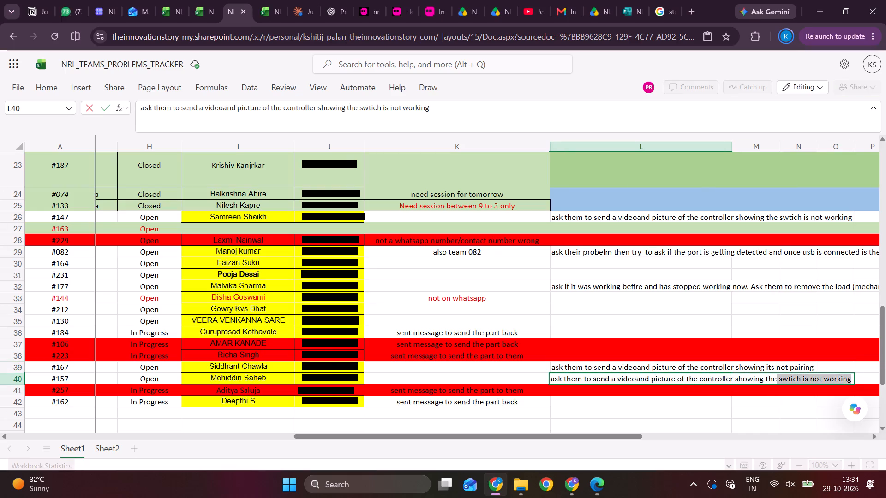
{"action": "left_click_drag", "start_coordinate": [771, 388], "coordinate": [767, 388]}
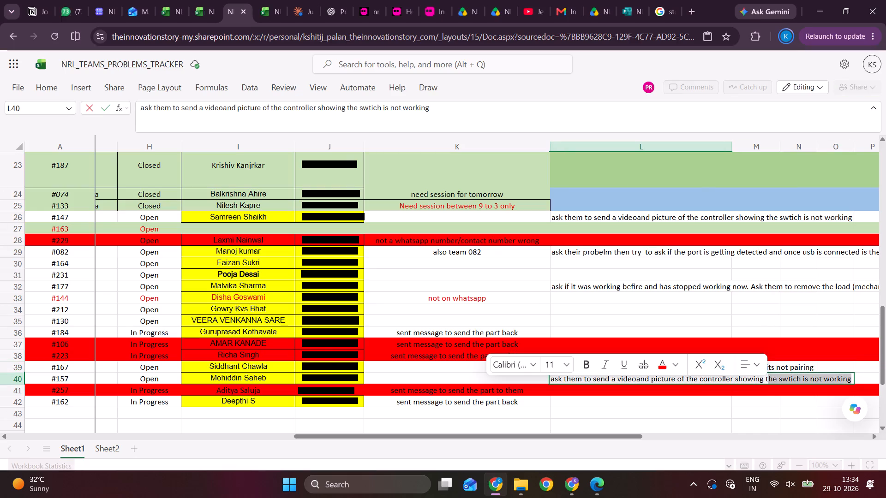
{"action": "key", "text": "BackSpace"}
{"action": "key", "text": "BackSpace"}
{"action": "type", "text": "its not pairin"}
{"action": "key", "text": "Return"}
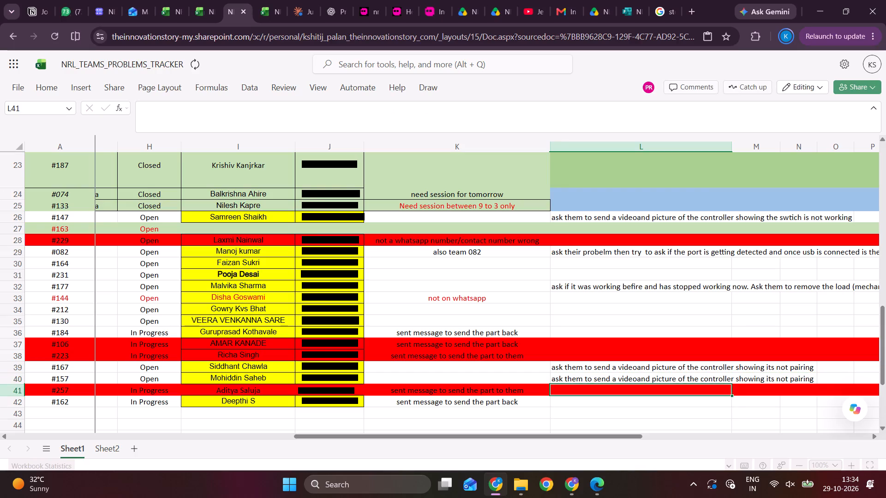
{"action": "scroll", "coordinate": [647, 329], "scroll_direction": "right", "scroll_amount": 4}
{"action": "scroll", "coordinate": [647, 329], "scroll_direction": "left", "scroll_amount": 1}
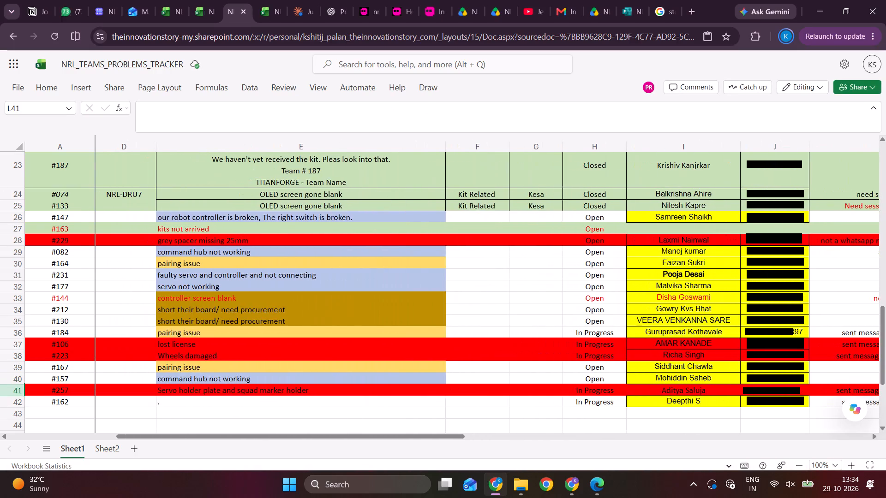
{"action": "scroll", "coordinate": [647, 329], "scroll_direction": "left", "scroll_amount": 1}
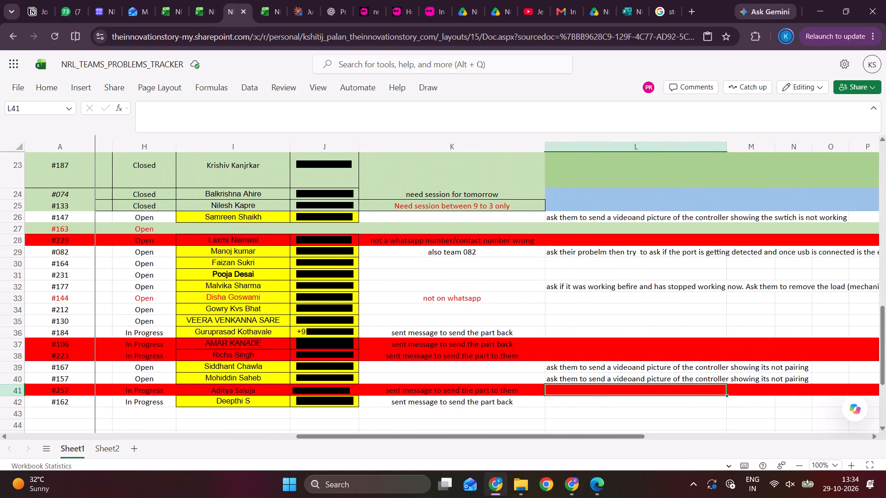
Replace the #157 note in column L with the suggested entry beginning "ask their probelm then try to ask if the port is getting detected".
{"action": "left_click", "coordinate": [594, 252]}
{"action": "scroll", "coordinate": [594, 252], "scroll_direction": "left", "scroll_amount": 2}
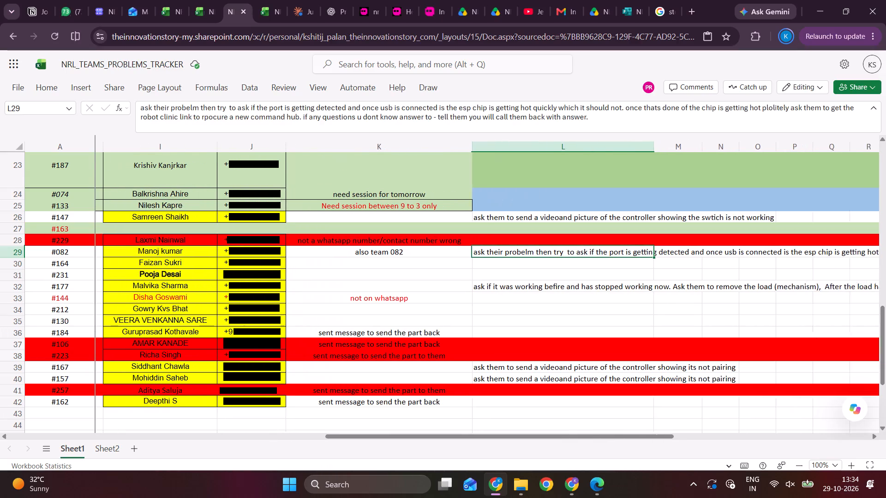
{"action": "scroll", "coordinate": [594, 252], "scroll_direction": "left", "scroll_amount": 1}
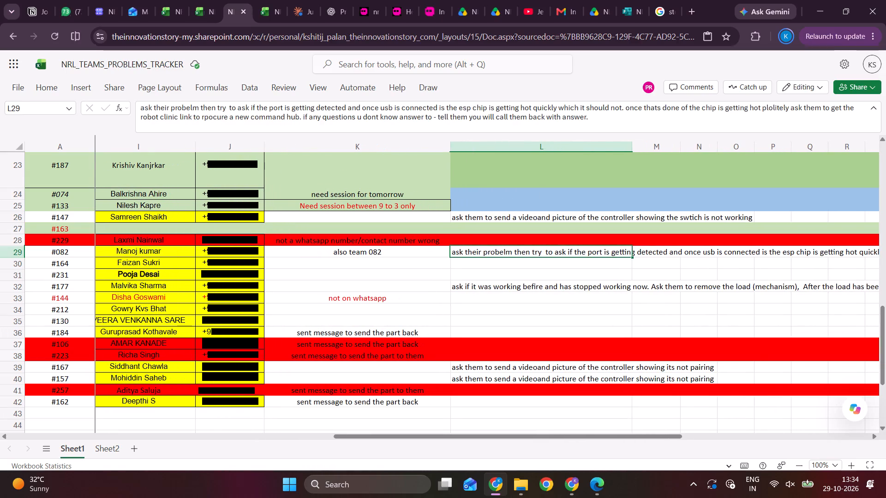
{"action": "left_click", "coordinate": [503, 381]}
{"action": "type", "text": "ask"}
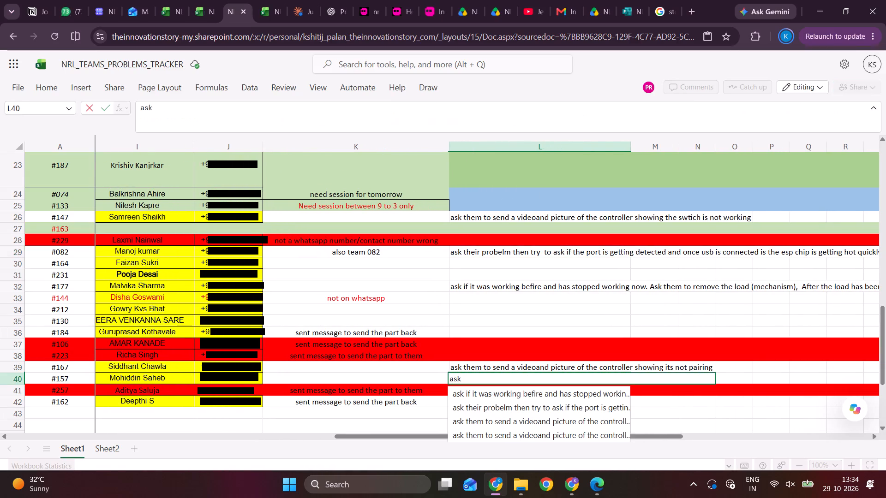
{"action": "key", "text": "Down"}
{"action": "key", "text": "Down"}
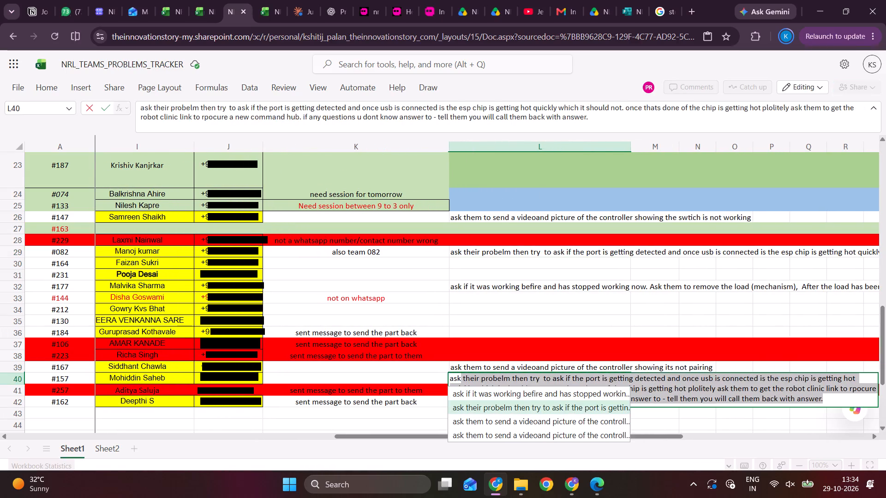
{"action": "key", "text": "Return"}
Check the issue descriptions in column E against the notes in column L to find open issues that need one.
{"action": "scroll", "coordinate": [420, 379], "scroll_direction": "right", "scroll_amount": 5}
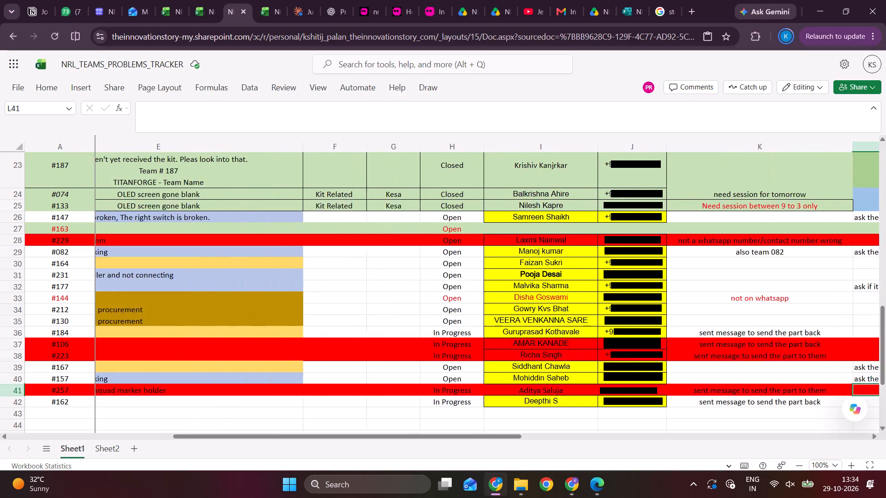
{"action": "scroll", "coordinate": [420, 379], "scroll_direction": "right", "scroll_amount": 9}
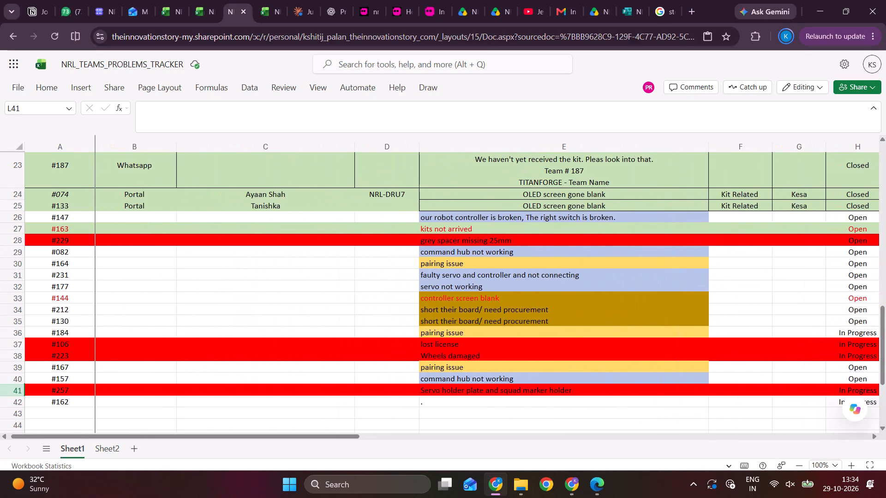
{"action": "scroll", "coordinate": [420, 379], "scroll_direction": "right", "scroll_amount": 1}
{"action": "scroll", "coordinate": [420, 379], "scroll_direction": "left", "scroll_amount": 6}
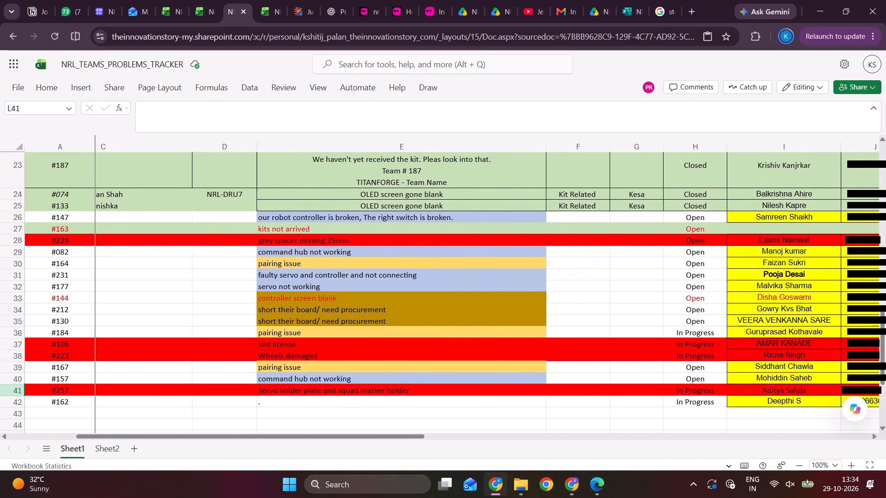
{"action": "scroll", "coordinate": [420, 379], "scroll_direction": "left", "scroll_amount": 4}
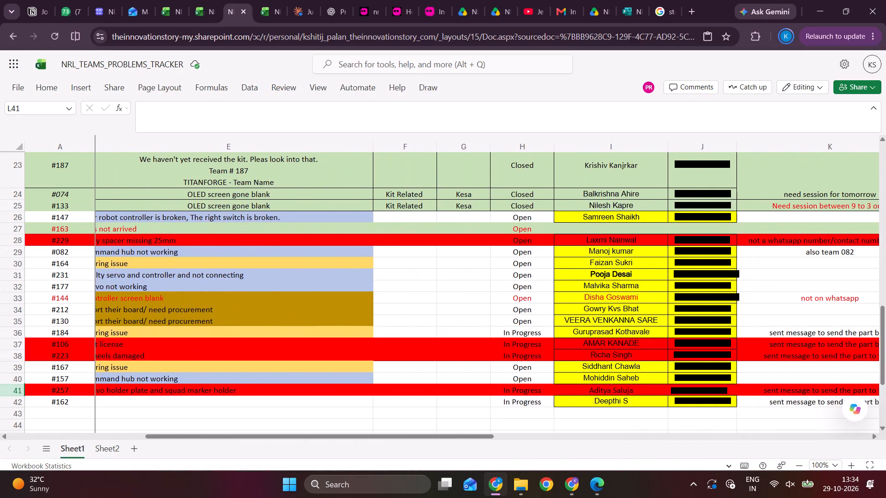
{"action": "scroll", "coordinate": [420, 379], "scroll_direction": "left", "scroll_amount": 2}
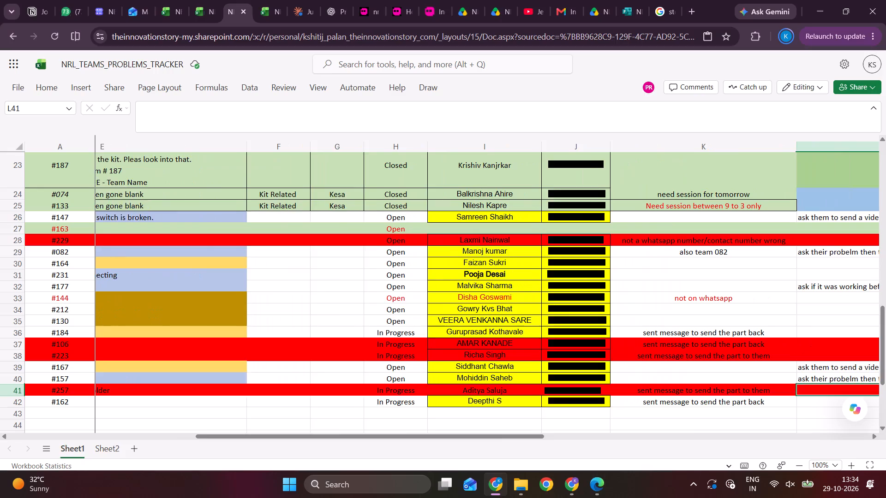
{"action": "scroll", "coordinate": [420, 379], "scroll_direction": "left", "scroll_amount": 6}
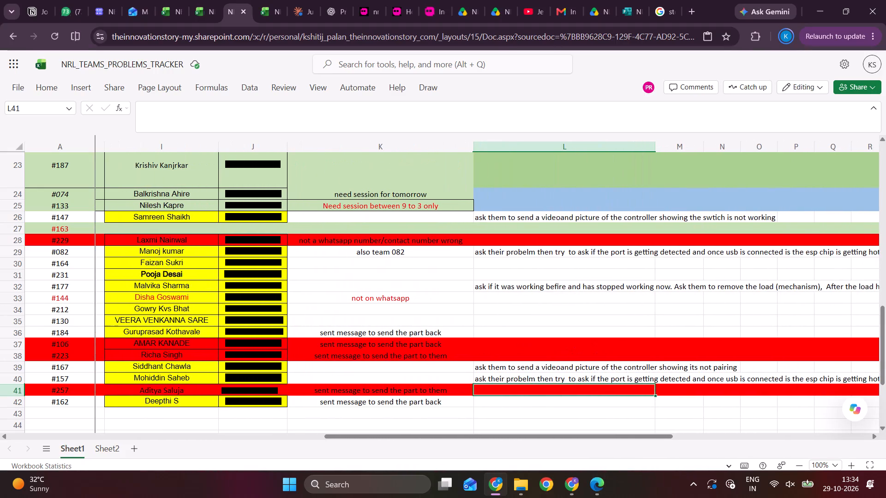
{"action": "left_click", "coordinate": [522, 333]}
{"action": "scroll", "coordinate": [522, 333], "scroll_direction": "right", "scroll_amount": 1}
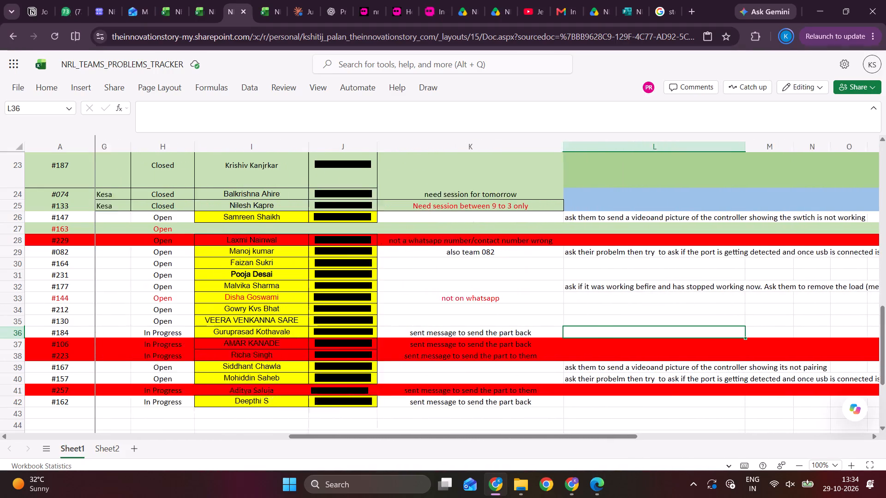
{"action": "scroll", "coordinate": [522, 333], "scroll_direction": "right", "scroll_amount": 2}
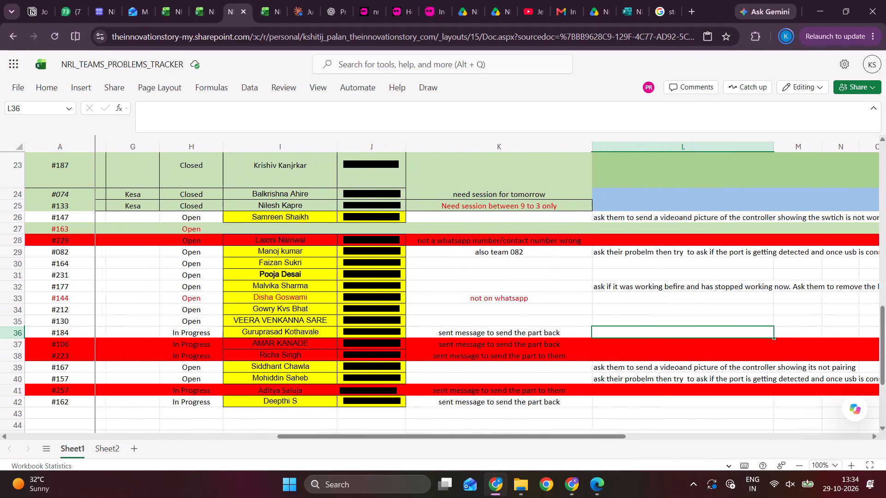
{"action": "scroll", "coordinate": [522, 333], "scroll_direction": "right", "scroll_amount": 1}
Enter "call and tell them they can procure new one from the link given on the forum" as the #130 note in column L.
{"action": "left_click", "coordinate": [618, 321]}
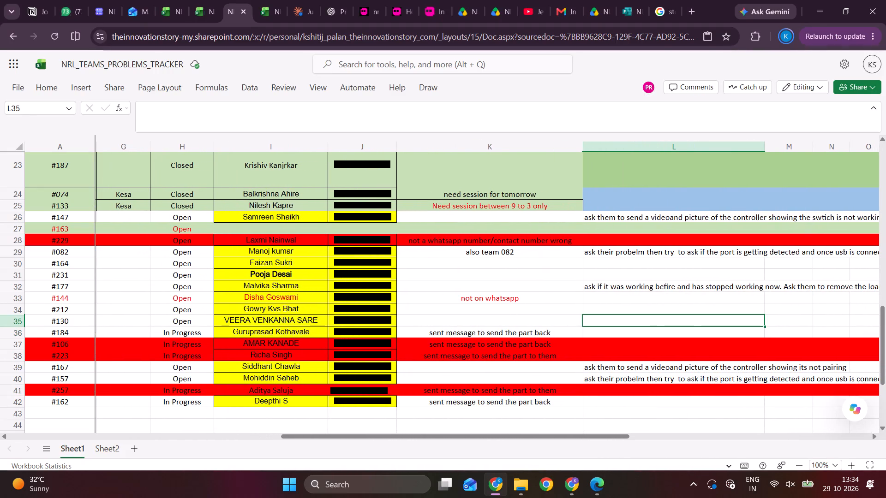
{"action": "scroll", "coordinate": [594, 320], "scroll_direction": "right", "scroll_amount": 7}
{"action": "scroll", "coordinate": [594, 320], "scroll_direction": "left", "scroll_amount": 1}
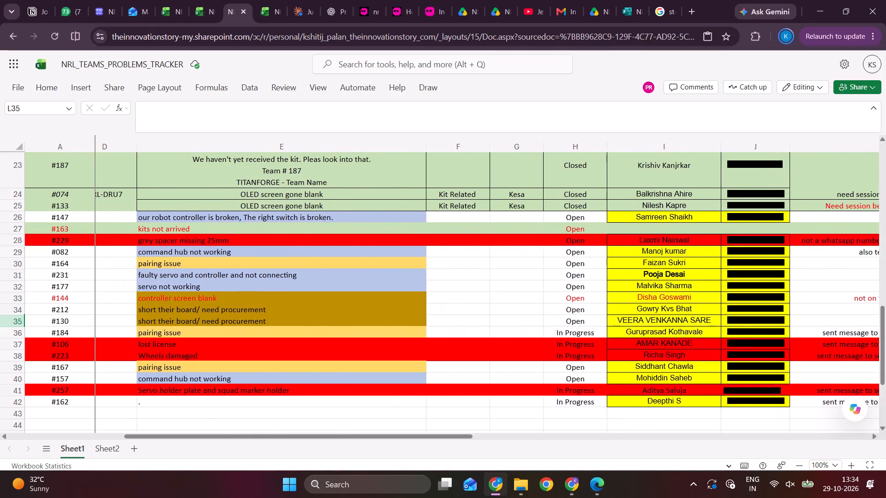
{"action": "scroll", "coordinate": [594, 320], "scroll_direction": "left", "scroll_amount": 2}
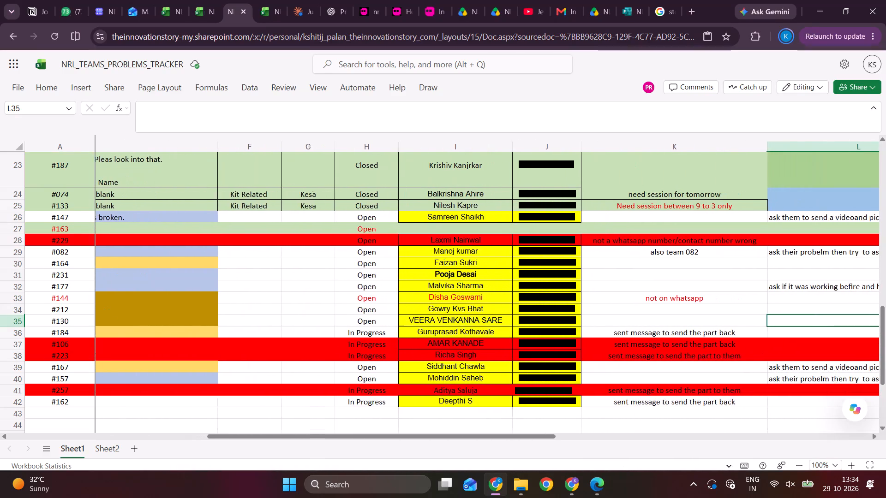
{"action": "scroll", "coordinate": [594, 320], "scroll_direction": "left", "scroll_amount": 1}
{"action": "scroll", "coordinate": [594, 320], "scroll_direction": "right", "scroll_amount": 3}
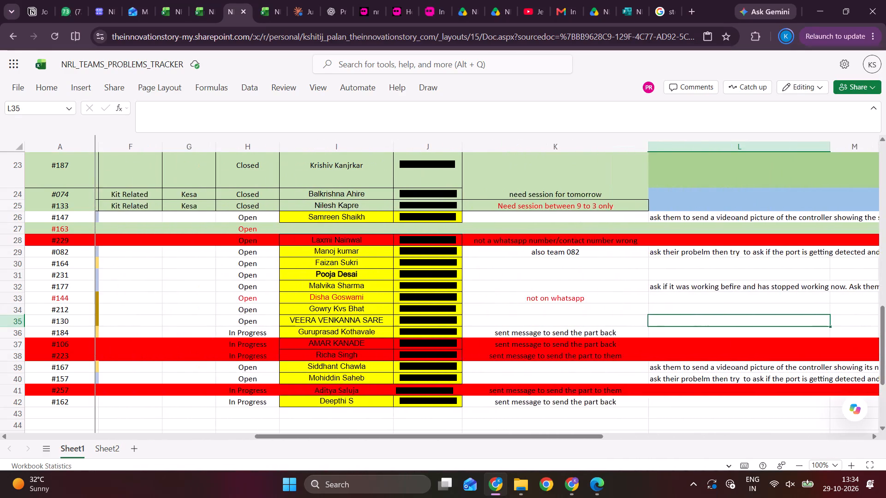
{"action": "scroll", "coordinate": [594, 320], "scroll_direction": "right", "scroll_amount": 4}
{"action": "scroll", "coordinate": [594, 320], "scroll_direction": "up", "scroll_amount": 1}
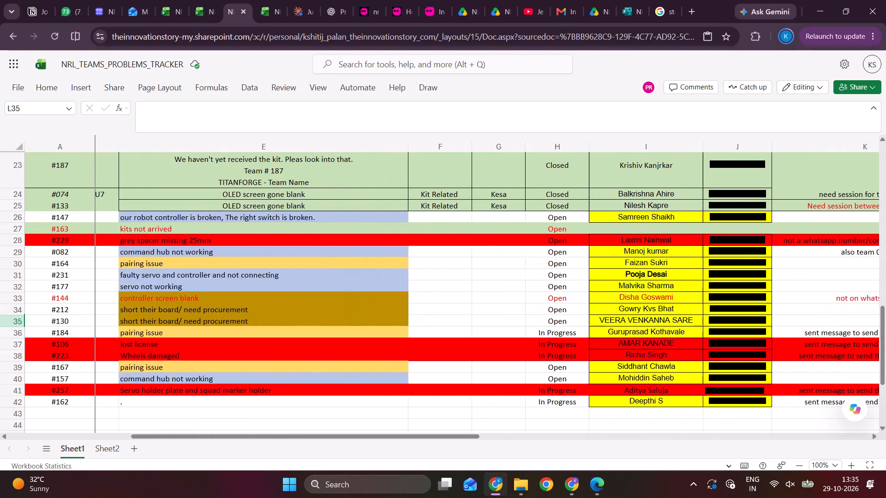
{"action": "scroll", "coordinate": [594, 320], "scroll_direction": "up", "scroll_amount": 1}
{"action": "scroll", "coordinate": [594, 320], "scroll_direction": "left", "scroll_amount": 1}
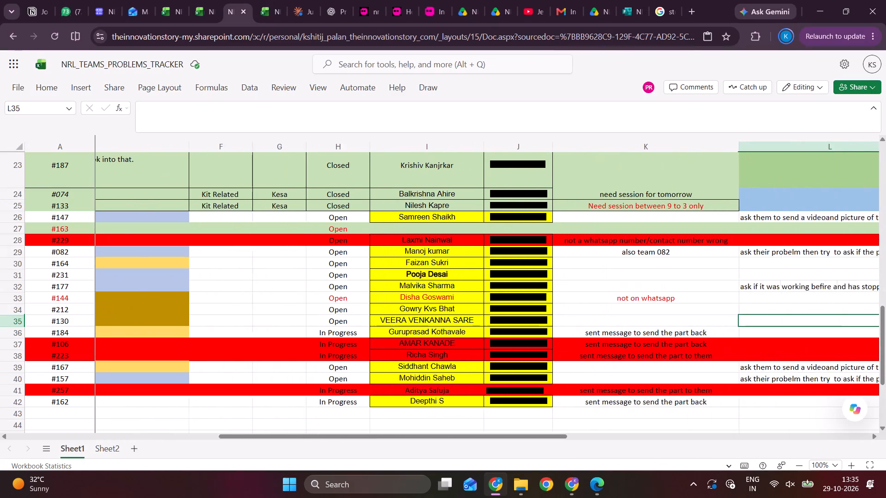
{"action": "scroll", "coordinate": [594, 320], "scroll_direction": "left", "scroll_amount": 1}
{"action": "type", "text": "call and tell them they can procure fro"}
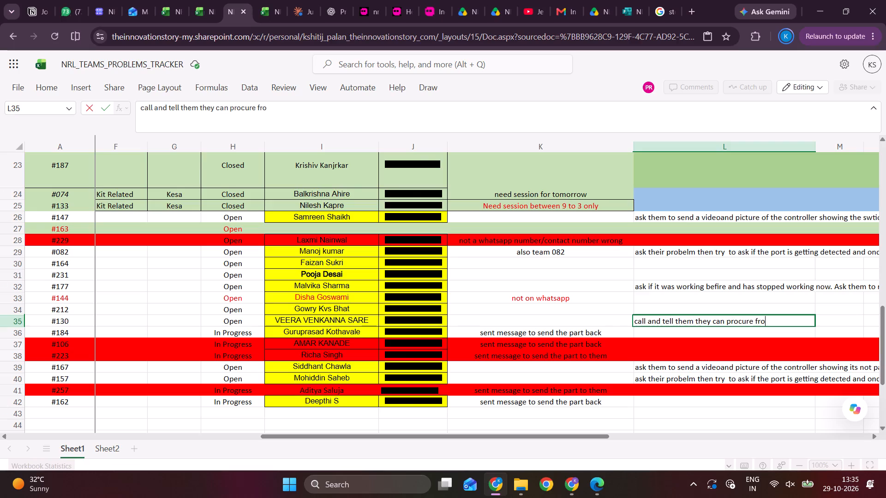
{"action": "key", "text": "BackSpace"}
{"action": "key", "text": "BackSpace"}
{"action": "key", "text": "BackSpace"}
{"action": "type", "text": "new one from the link given on the"}
{"action": "key", "text": "space"}
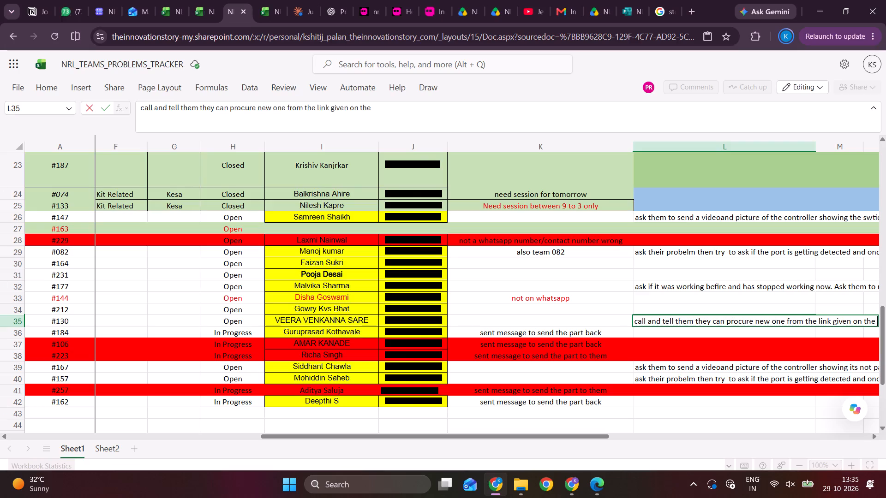
{"action": "type", "text": "forum because th"}
{"action": "key", "text": "BackSpace"}
{"action": "key", "text": "BackSpace"}
{"action": "key", "text": "BackSpace"}
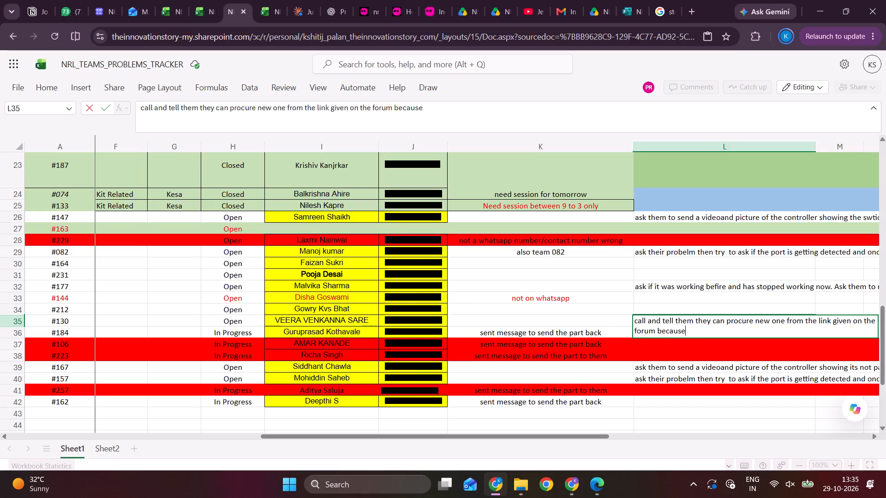
{"action": "key", "text": "BackSpace"}
{"action": "key", "text": "BackSpace"}
{"action": "key", "text": "BackSpace"}
{"action": "key", "text": "BackSpace"}
{"action": "key", "text": "BackSpace"}
{"action": "key", "text": "BackSpace"}
{"action": "key", "text": "BackSpace"}
{"action": "key", "text": "BackSpace"}
{"action": "left_click", "coordinate": [669, 285]}
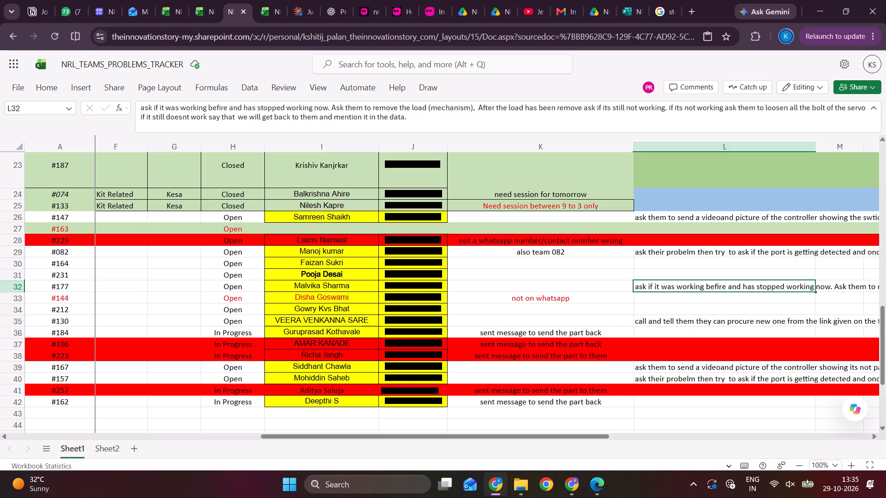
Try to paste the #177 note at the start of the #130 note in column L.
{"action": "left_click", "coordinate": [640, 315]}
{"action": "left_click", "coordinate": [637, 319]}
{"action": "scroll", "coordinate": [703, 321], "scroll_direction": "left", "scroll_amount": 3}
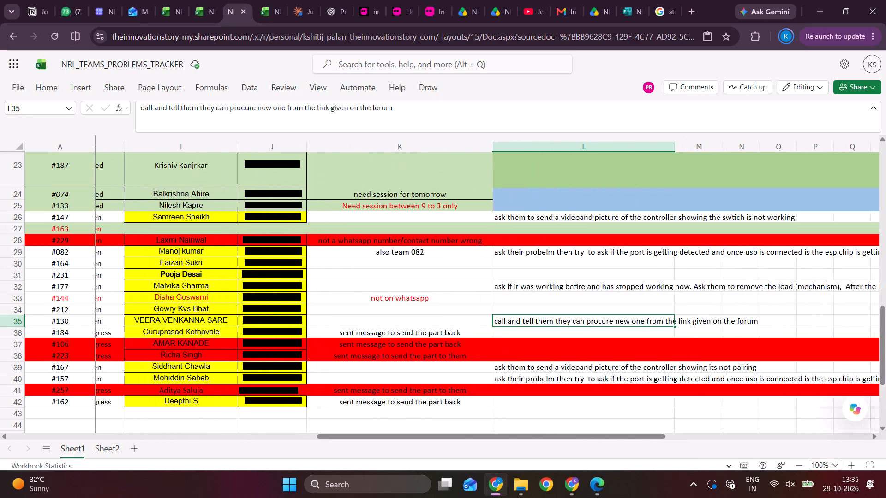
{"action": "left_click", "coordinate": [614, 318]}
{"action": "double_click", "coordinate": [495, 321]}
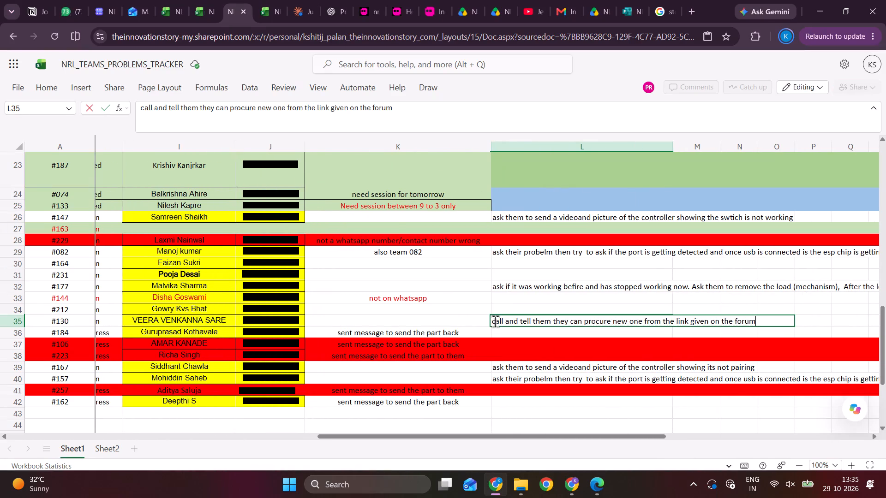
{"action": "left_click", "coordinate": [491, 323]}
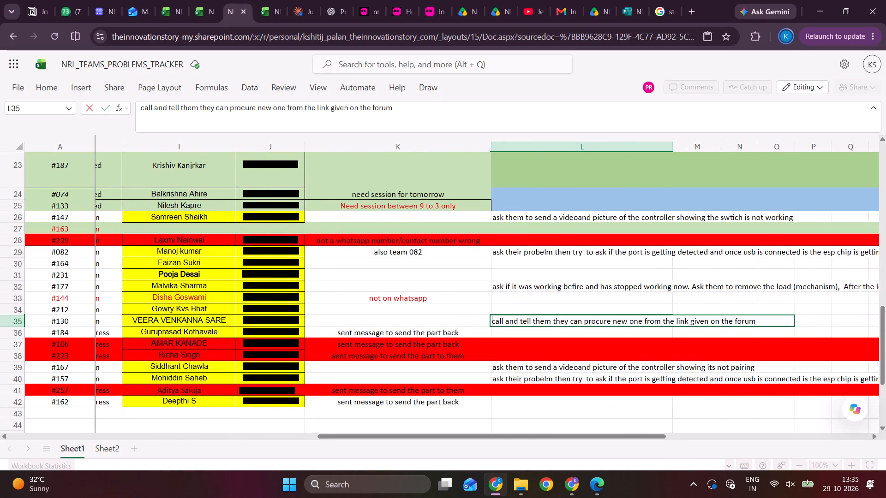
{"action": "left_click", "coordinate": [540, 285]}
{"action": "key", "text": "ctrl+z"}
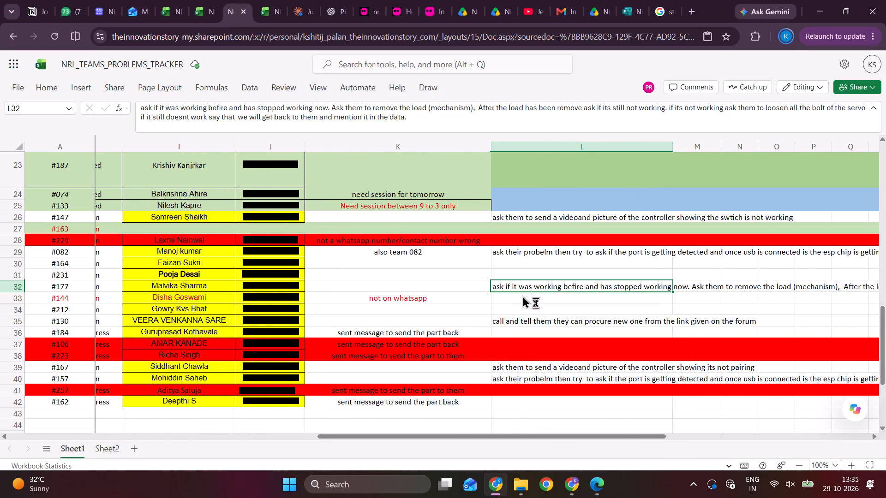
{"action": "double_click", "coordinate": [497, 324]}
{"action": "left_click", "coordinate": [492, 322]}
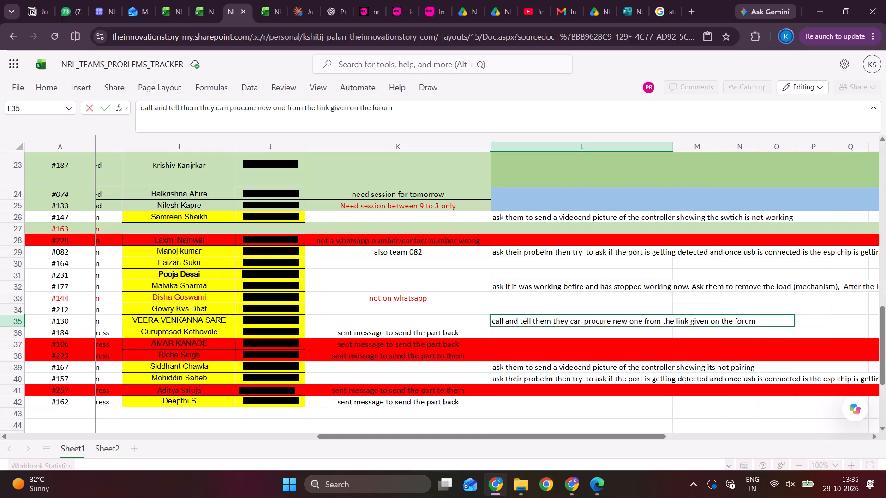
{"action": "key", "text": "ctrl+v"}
Copy the full text of the #177 note and insert it before the existing text of the #130 note in column L.
{"action": "triple_click", "coordinate": [515, 280]}
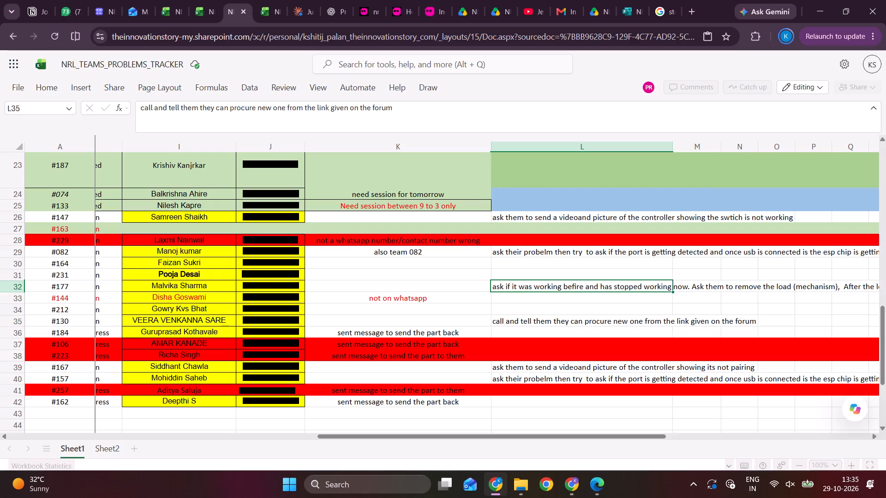
{"action": "double_click", "coordinate": [515, 283]}
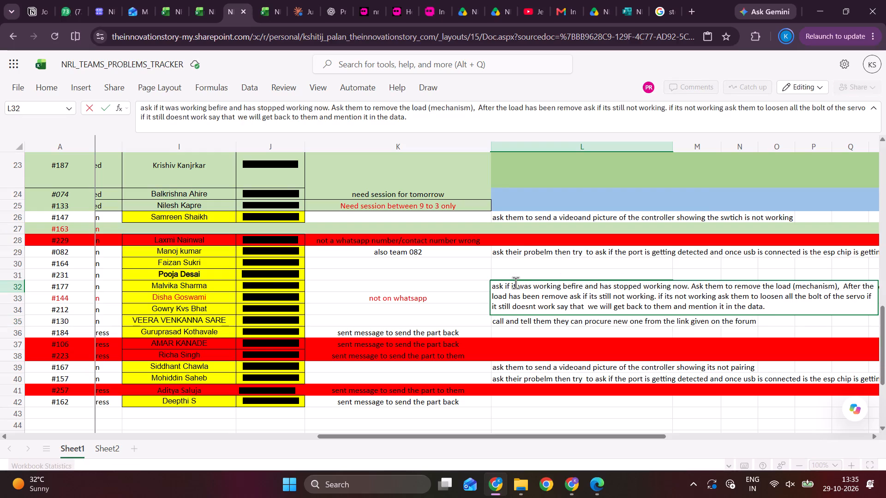
{"action": "key", "text": "ctrl+a"}
{"action": "key", "text": "ctrl+c"}
{"action": "left_click", "coordinate": [456, 315]}
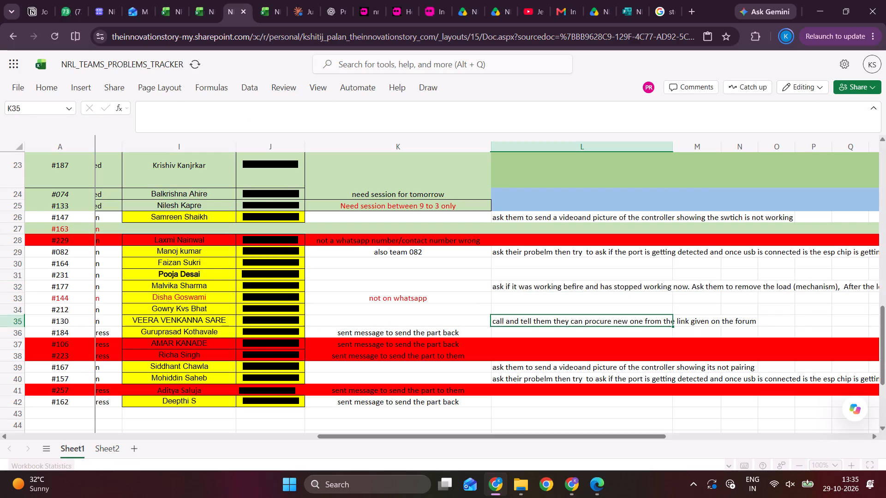
{"action": "double_click", "coordinate": [503, 322]}
{"action": "left_click", "coordinate": [492, 321]}
{"action": "key", "text": "ctrl+v"}
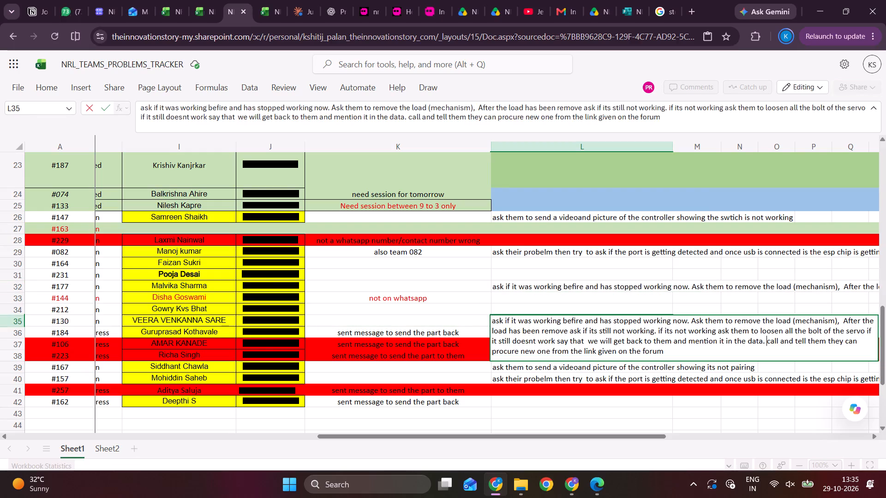
{"action": "left_click", "coordinate": [475, 306]}
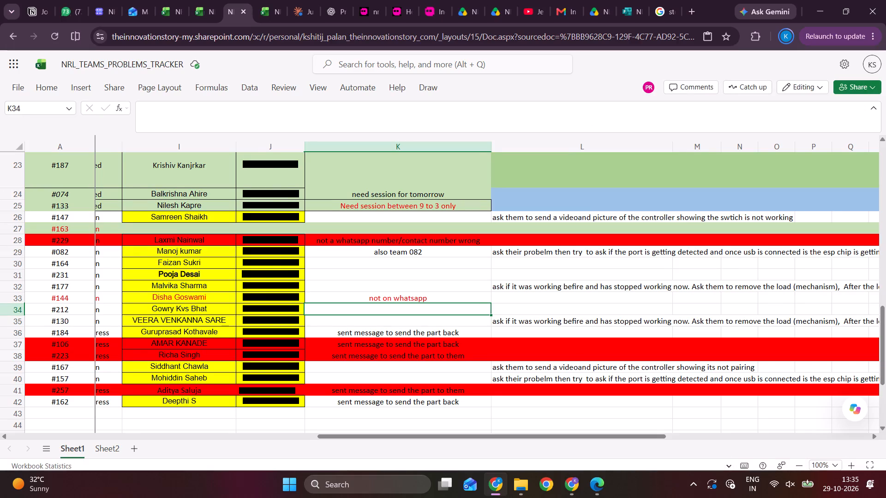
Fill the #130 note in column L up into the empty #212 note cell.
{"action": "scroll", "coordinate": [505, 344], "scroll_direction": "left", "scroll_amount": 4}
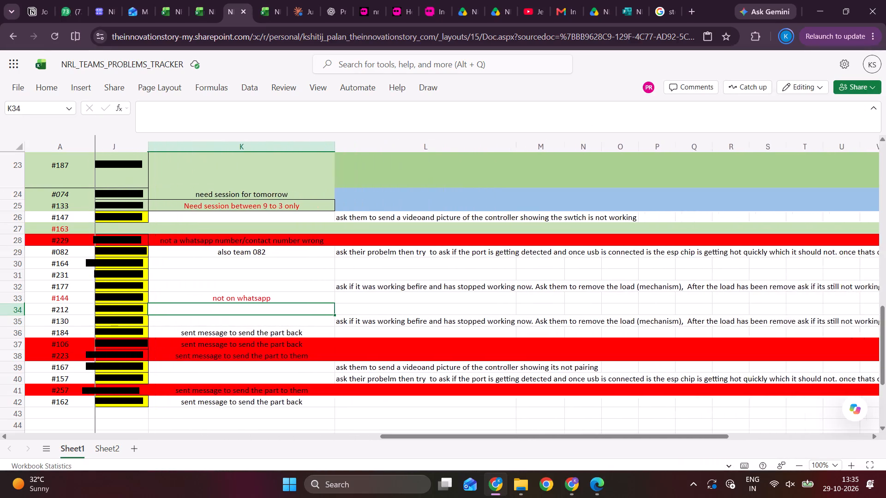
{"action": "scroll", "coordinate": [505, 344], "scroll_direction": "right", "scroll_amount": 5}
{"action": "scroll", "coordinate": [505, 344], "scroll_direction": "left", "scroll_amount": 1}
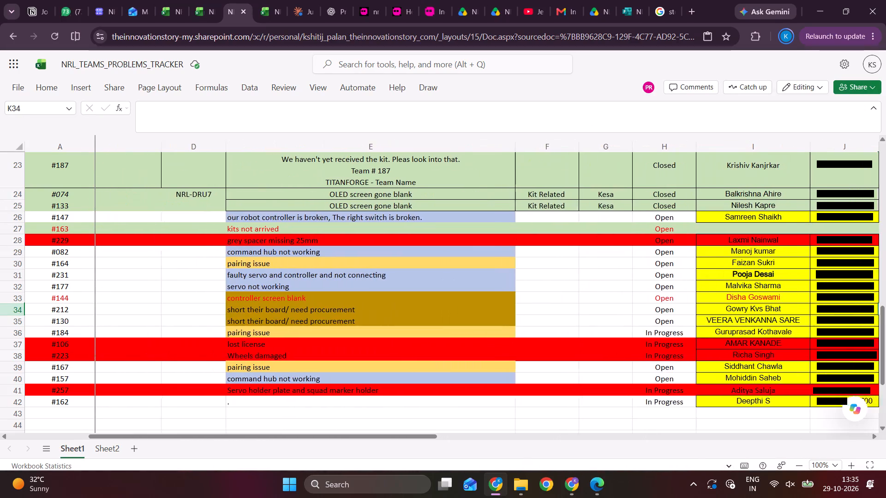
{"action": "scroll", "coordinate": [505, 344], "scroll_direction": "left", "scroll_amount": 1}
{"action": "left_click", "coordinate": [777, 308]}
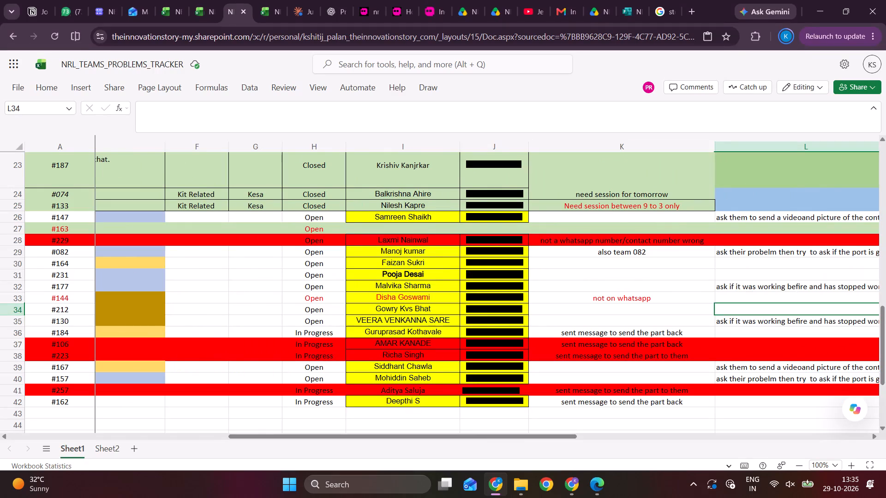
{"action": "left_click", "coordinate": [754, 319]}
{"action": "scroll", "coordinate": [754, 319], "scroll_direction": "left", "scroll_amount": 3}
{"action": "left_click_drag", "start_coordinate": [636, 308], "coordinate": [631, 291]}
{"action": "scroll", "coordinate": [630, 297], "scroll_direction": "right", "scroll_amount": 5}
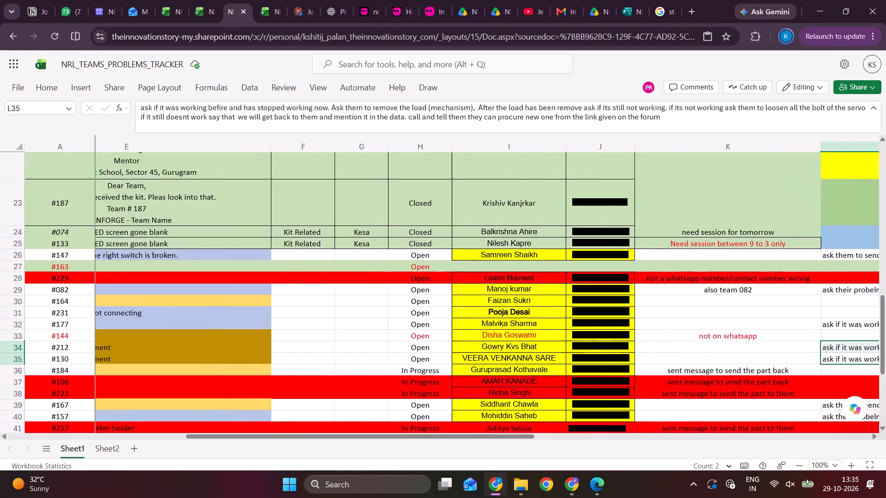
Enter "need to ask number from alisha" as the #144 note in column L.
{"action": "scroll", "coordinate": [630, 297], "scroll_direction": "right", "scroll_amount": 4}
{"action": "scroll", "coordinate": [630, 297], "scroll_direction": "left", "scroll_amount": 3}
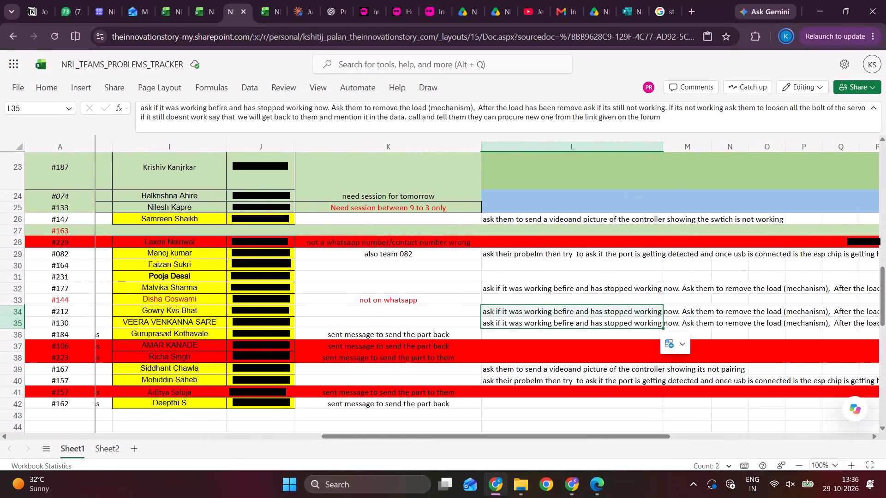
{"action": "left_click", "coordinate": [615, 294]}
{"action": "type", "text": "ask h"}
{"action": "key", "text": "BackSpace"}
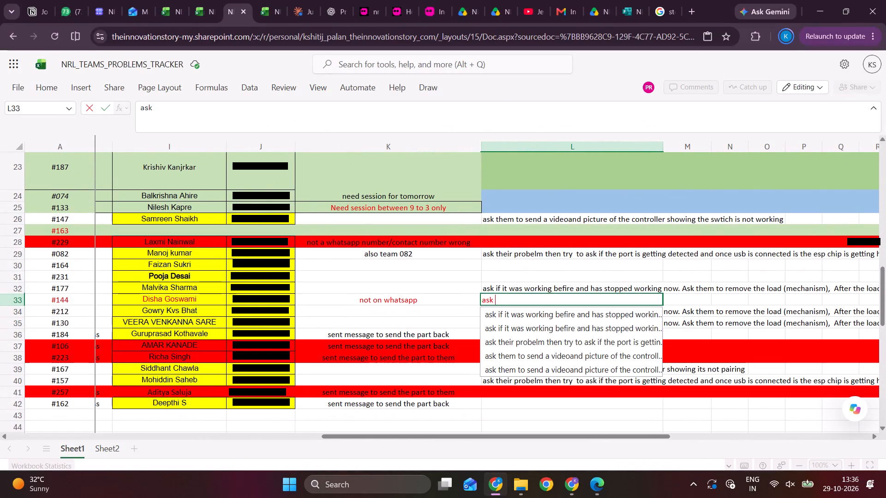
{"action": "type", "text": "them o"}
{"action": "key", "text": "space"}
{"action": "key", "text": "BackSpace"}
{"action": "key", "text": "BackSpace"}
{"action": "key", "text": "BackSpace"}
{"action": "key", "text": "BackSpace"}
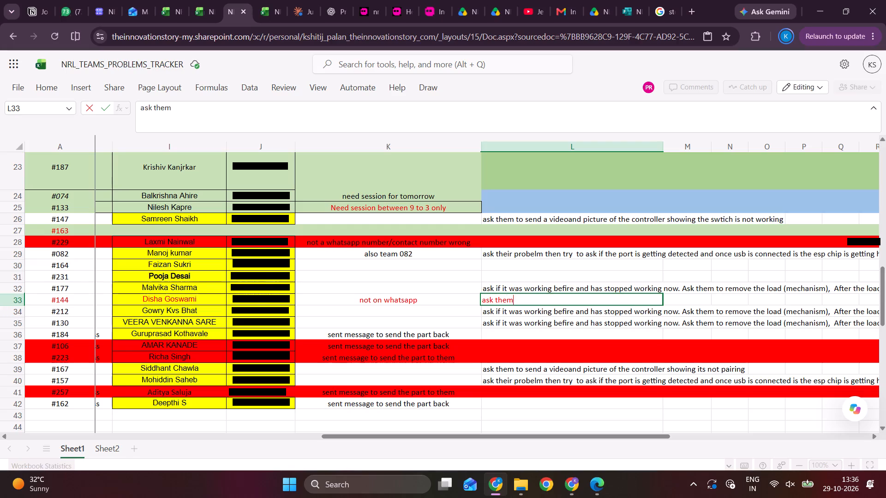
{"action": "key", "text": "BackSpace"}
{"action": "key", "text": "BackSpace"}
{"action": "key", "text": "BackSpace"}
{"action": "key", "text": "BackSpace"}
{"action": "key", "text": "BackSpace"}
{"action": "key", "text": "BackSpace"}
{"action": "key", "text": "BackSpace"}
{"action": "type", "text": "need to ask number from alisha"}
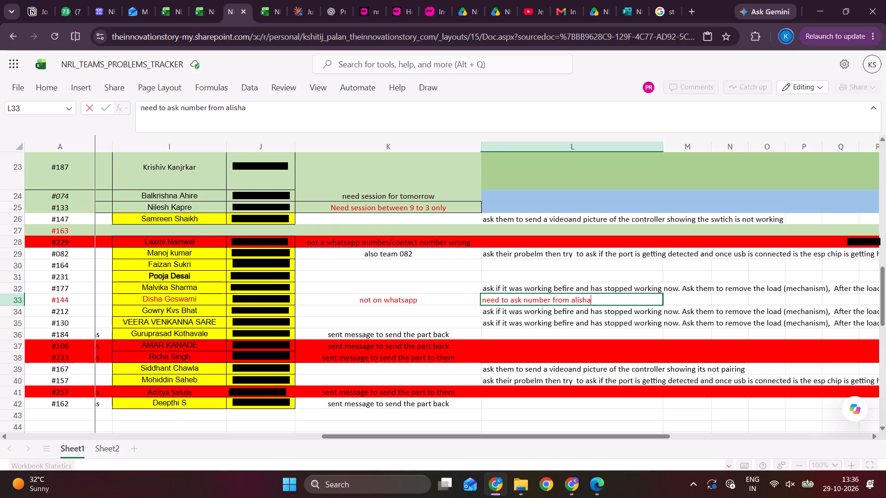
{"action": "left_click", "coordinate": [555, 273]}
Enter "ask them to send a videoand picture of the controller showing its not pairing" as the #164 note in column L.
{"action": "scroll", "coordinate": [555, 273], "scroll_direction": "right", "scroll_amount": 8}
{"action": "scroll", "coordinate": [555, 273], "scroll_direction": "left", "scroll_amount": 1}
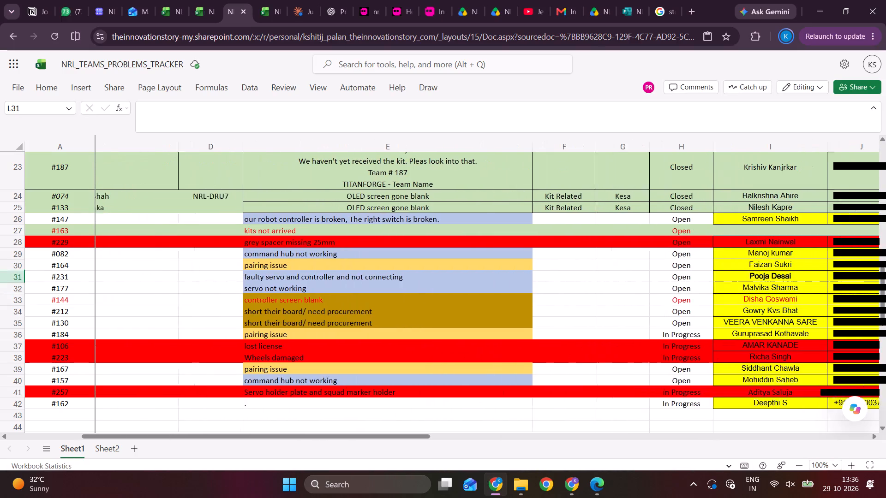
{"action": "scroll", "coordinate": [555, 273], "scroll_direction": "left", "scroll_amount": 1}
{"action": "scroll", "coordinate": [555, 273], "scroll_direction": "right", "scroll_amount": 1}
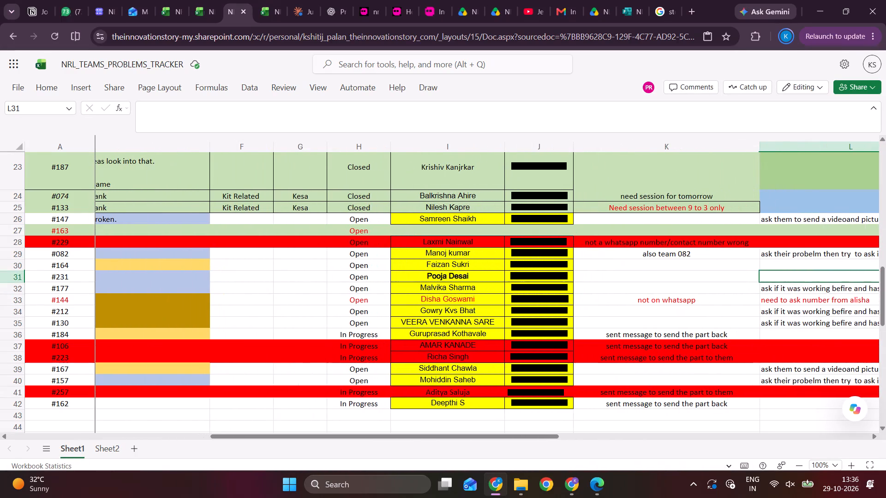
{"action": "left_click", "coordinate": [789, 263]}
{"action": "scroll", "coordinate": [789, 263], "scroll_direction": "left", "scroll_amount": 4}
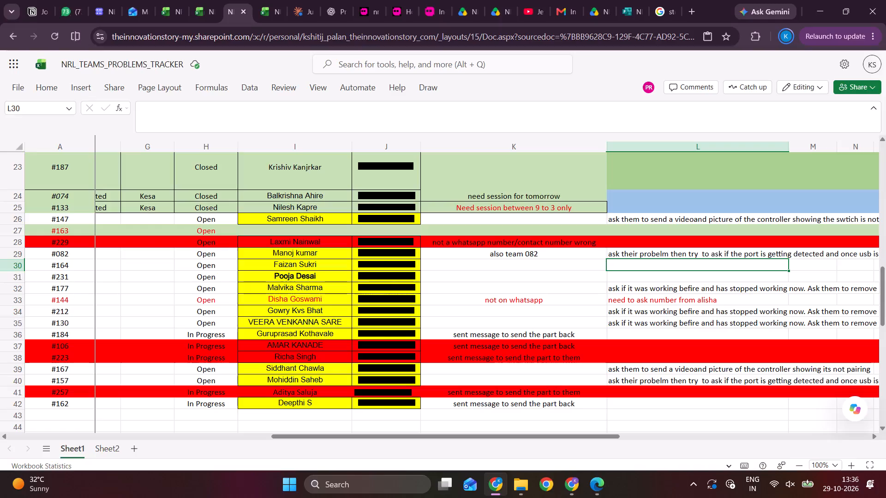
{"action": "scroll", "coordinate": [682, 289], "scroll_direction": "left", "scroll_amount": 3}
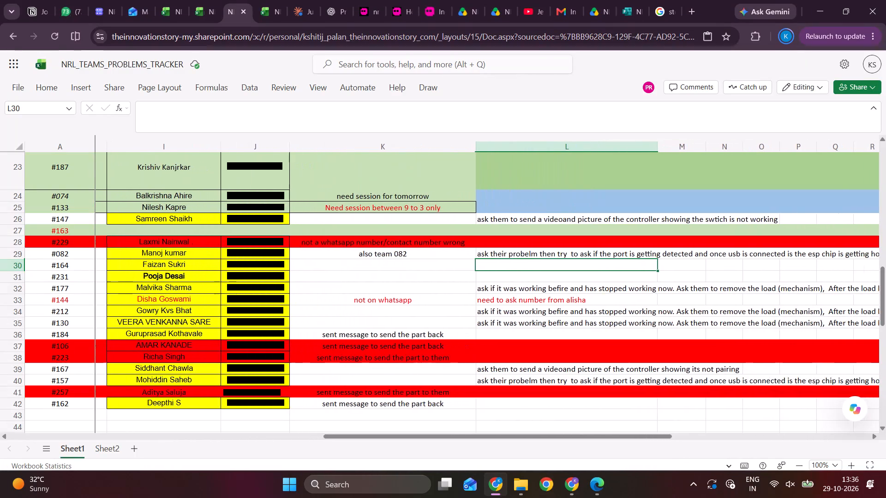
{"action": "scroll", "coordinate": [682, 289], "scroll_direction": "left", "scroll_amount": 1}
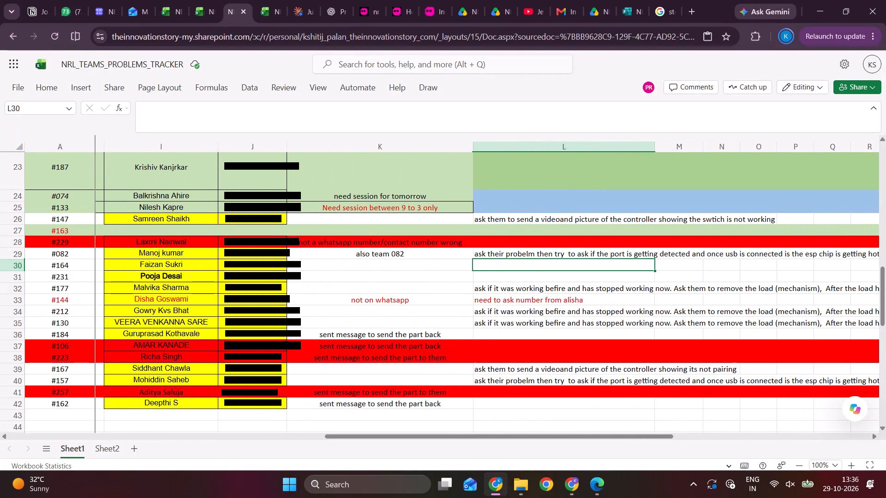
{"action": "type", "text": "ask"}
{"action": "key", "text": "space"}
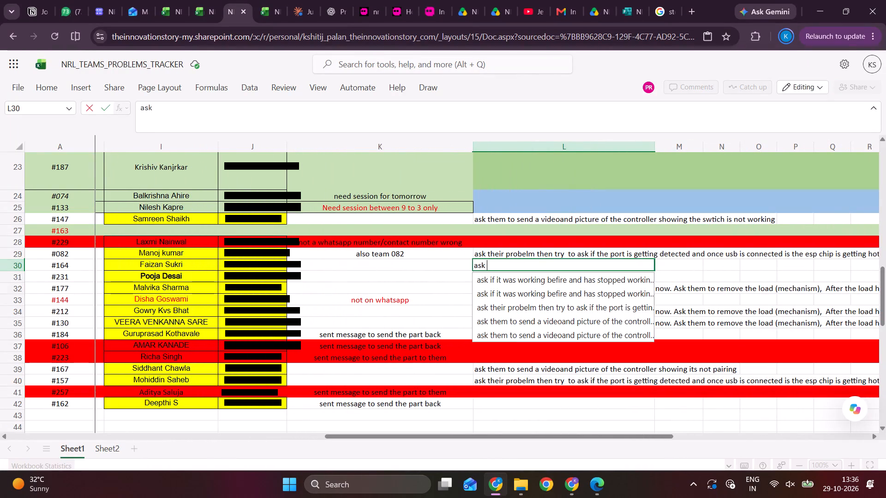
{"action": "left_click", "coordinate": [545, 325]}
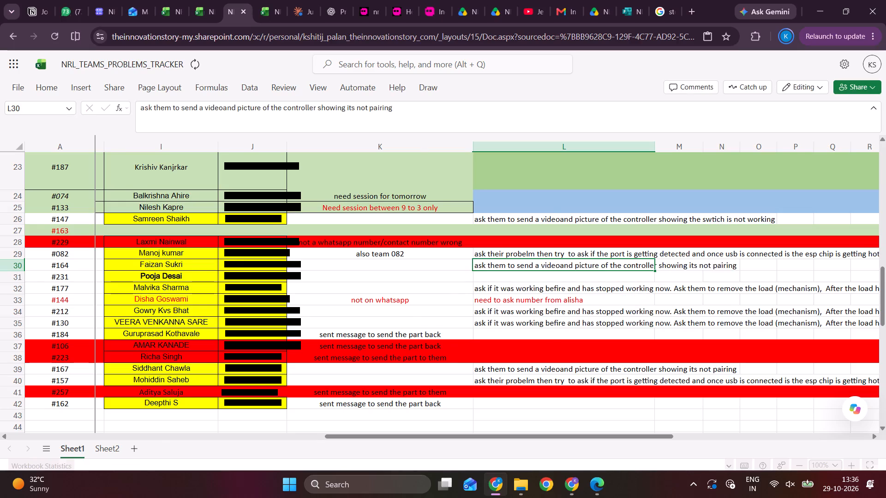
Check the issue descriptions in column E against the column L notes, including the empty #231 note cell.
{"action": "scroll", "coordinate": [609, 310], "scroll_direction": "right", "scroll_amount": 7}
{"action": "scroll", "coordinate": [609, 310], "scroll_direction": "left", "scroll_amount": 1}
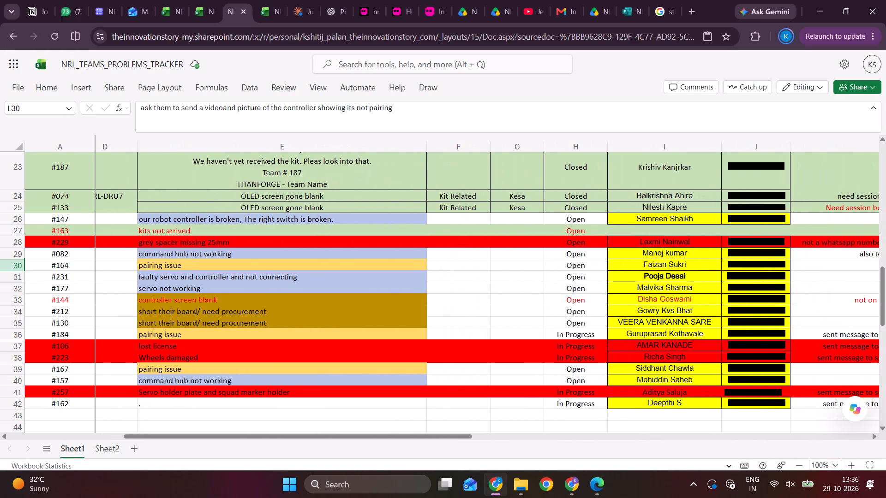
{"action": "scroll", "coordinate": [609, 310], "scroll_direction": "left", "scroll_amount": 3}
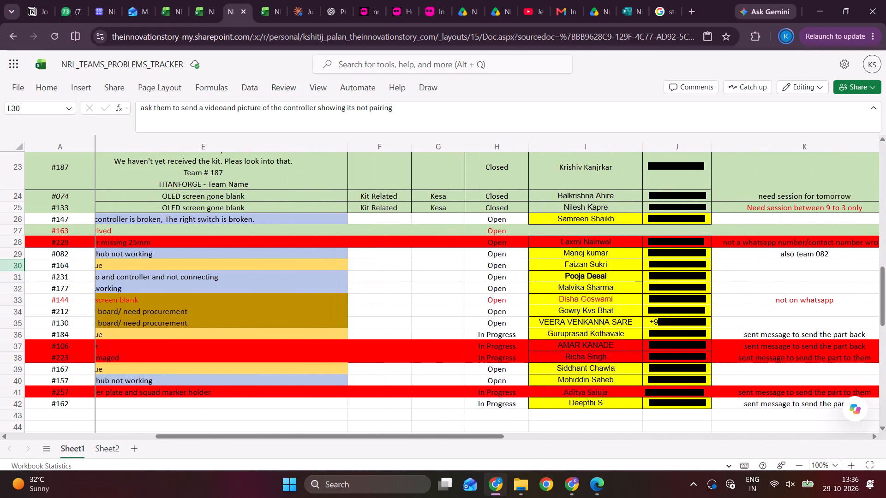
{"action": "scroll", "coordinate": [609, 310], "scroll_direction": "left", "scroll_amount": 1}
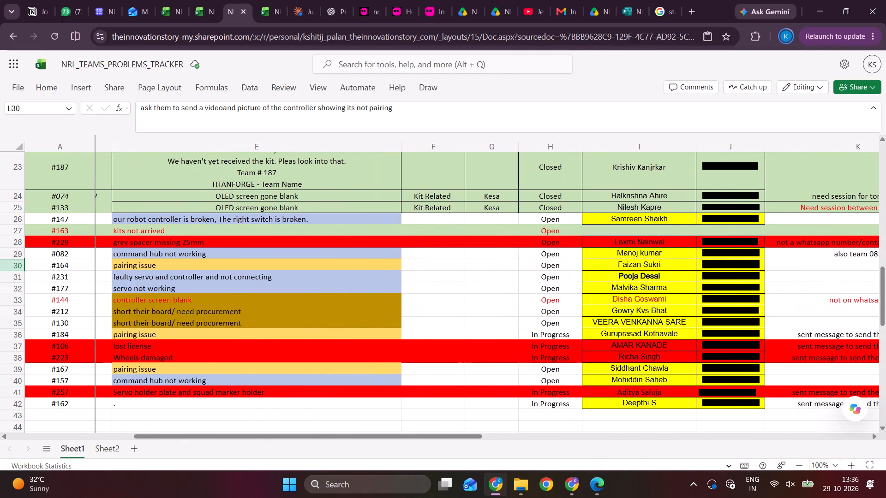
{"action": "scroll", "coordinate": [609, 310], "scroll_direction": "left", "scroll_amount": 1}
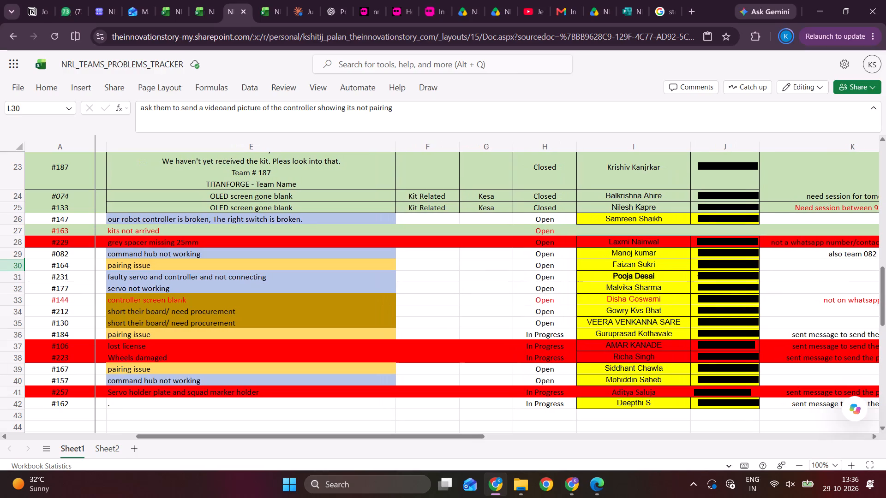
{"action": "scroll", "coordinate": [609, 310], "scroll_direction": "left", "scroll_amount": 2}
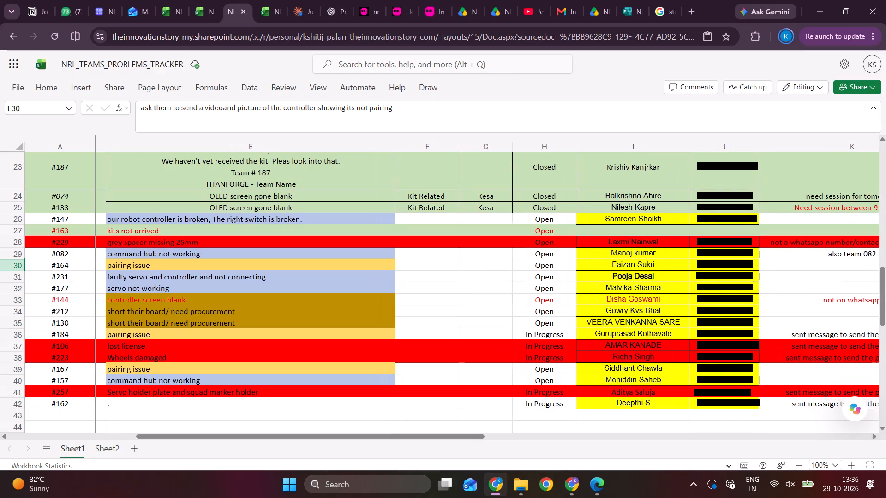
{"action": "scroll", "coordinate": [609, 310], "scroll_direction": "left", "scroll_amount": 7}
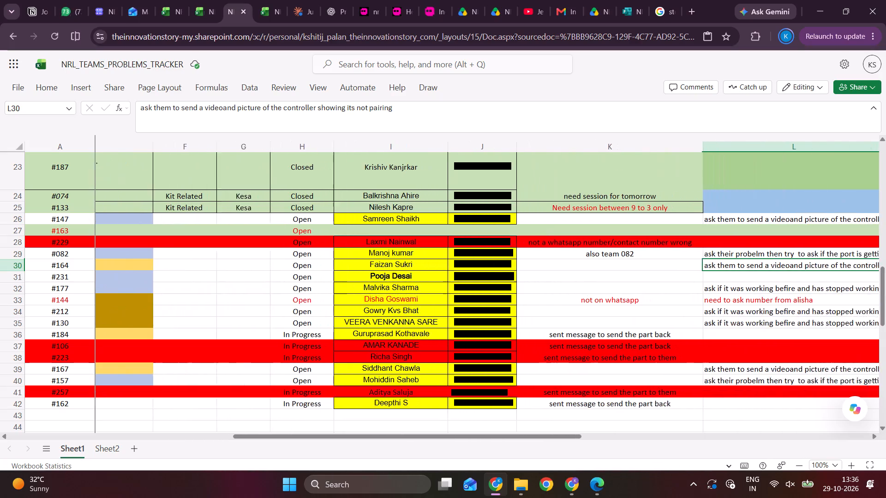
{"action": "scroll", "coordinate": [609, 310], "scroll_direction": "left", "scroll_amount": 1}
{"action": "left_click", "coordinate": [720, 279]}
{"action": "scroll", "coordinate": [720, 279], "scroll_direction": "left", "scroll_amount": 3}
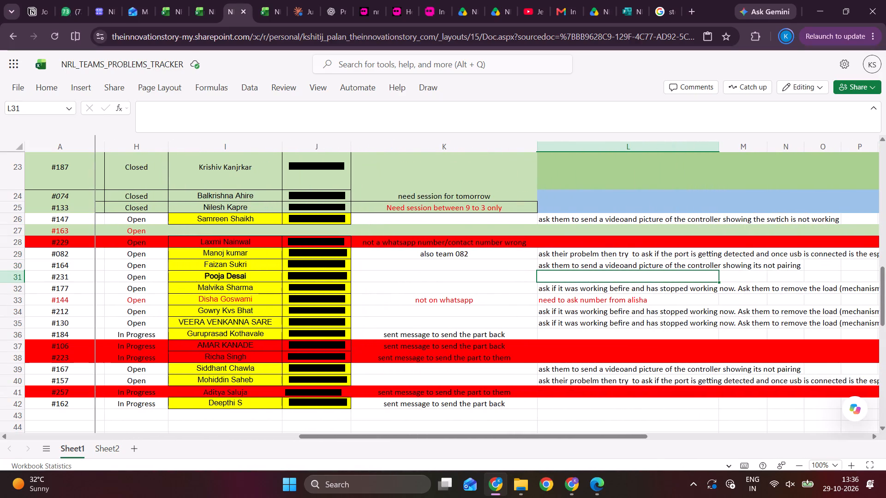
{"action": "scroll", "coordinate": [691, 318], "scroll_direction": "left", "scroll_amount": 1}
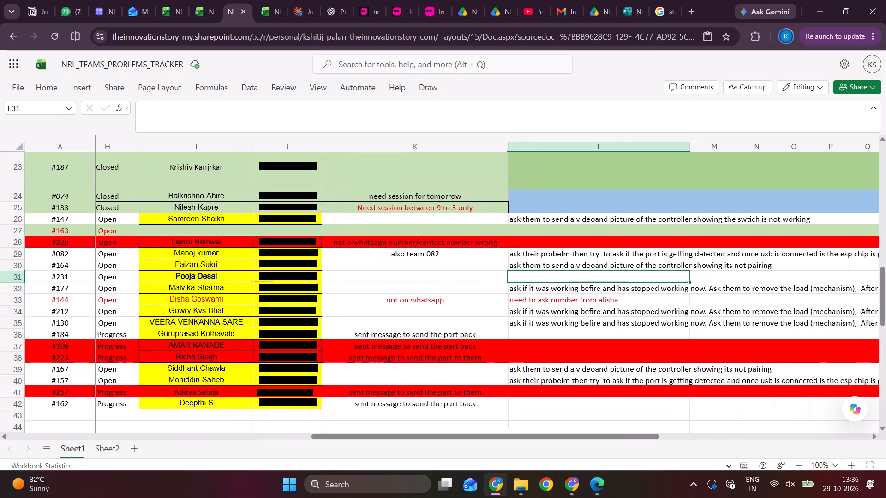
{"action": "scroll", "coordinate": [691, 318], "scroll_direction": "left", "scroll_amount": 2}
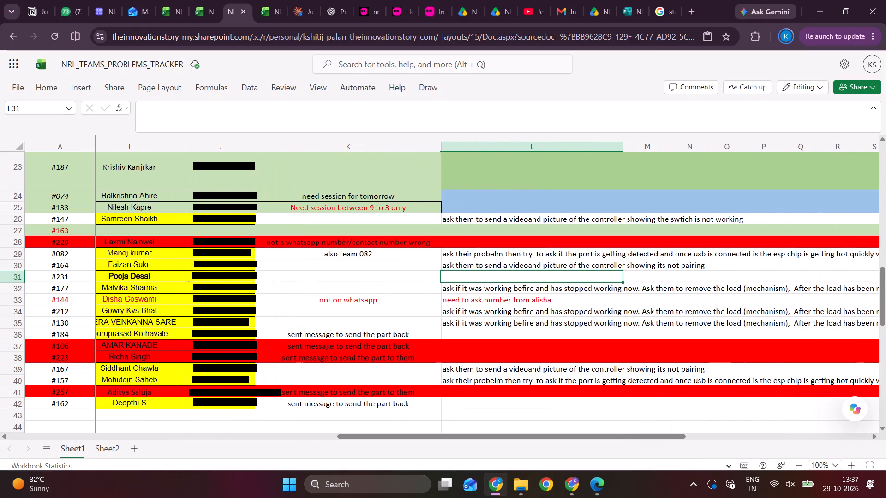
{"action": "scroll", "coordinate": [691, 318], "scroll_direction": "right", "scroll_amount": 4}
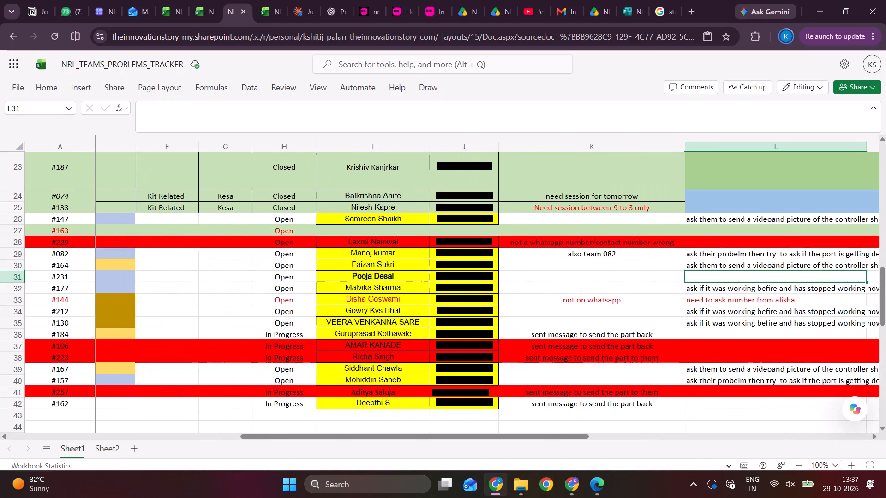
{"action": "scroll", "coordinate": [691, 318], "scroll_direction": "left", "scroll_amount": 1}
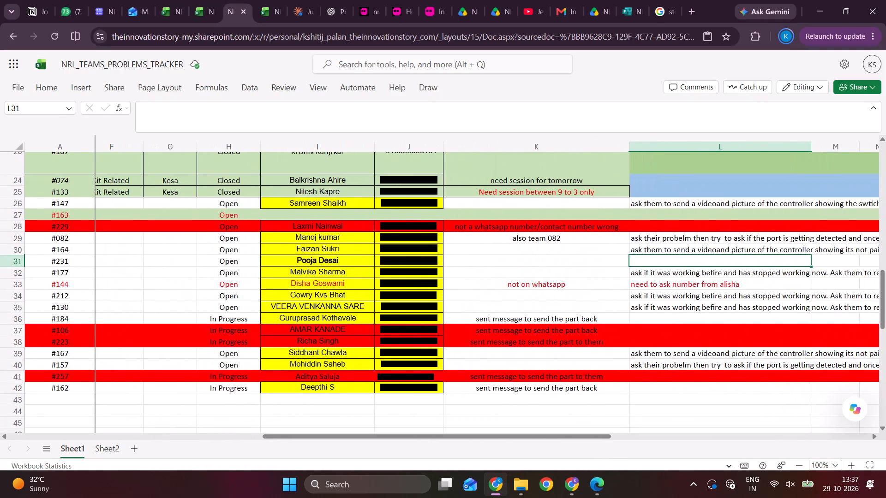
Replace the #130 note in column L with the existing note starting "ask their probelm then try to ask if the port is getting detected".
{"action": "left_click", "coordinate": [690, 306]}
{"action": "scroll", "coordinate": [690, 306], "scroll_direction": "left", "scroll_amount": 1}
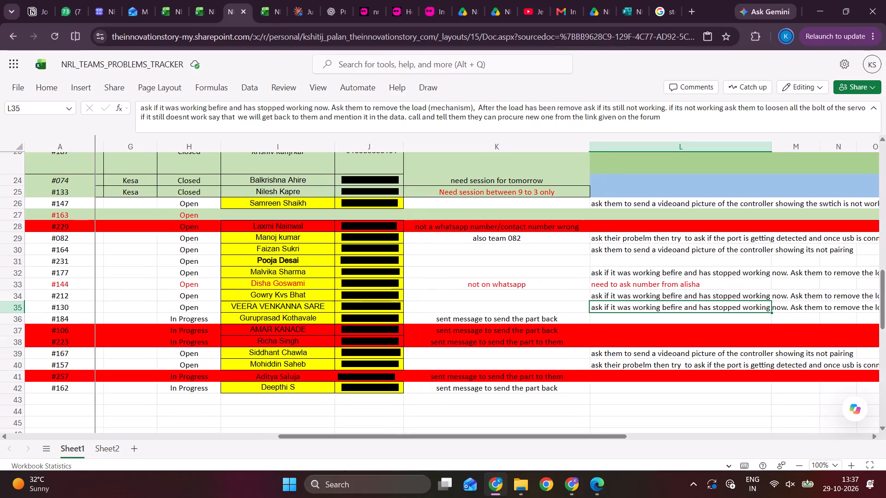
{"action": "scroll", "coordinate": [690, 306], "scroll_direction": "left", "scroll_amount": 1}
{"action": "type", "text": "ask"}
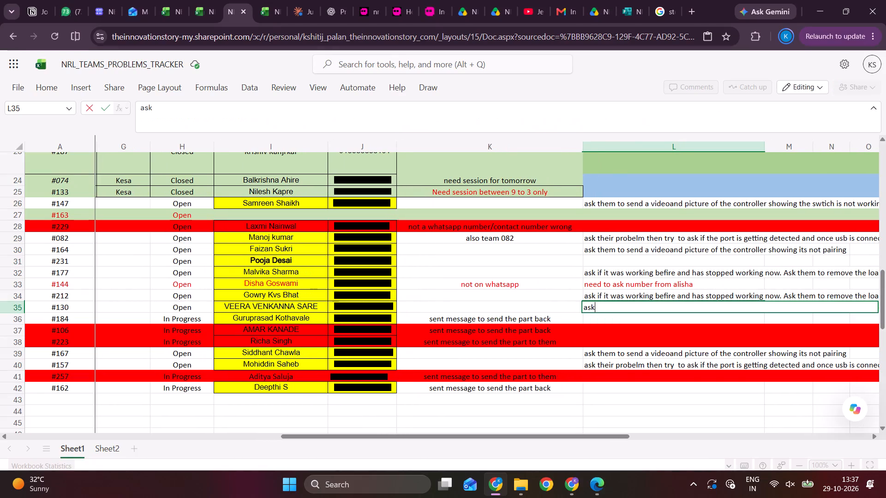
{"action": "key", "text": "Down"}
{"action": "key", "text": "Down"}
{"action": "key", "text": "Down"}
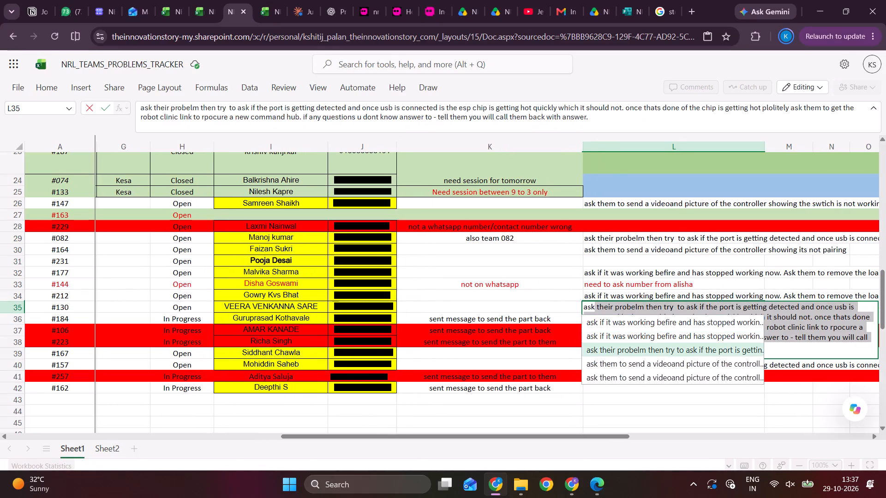
{"action": "key", "text": "Return"}
Replace the #212 note in column L with the same note starting "ask their probelm then try to ask if the port is getting detected".
{"action": "left_click", "coordinate": [656, 292]}
{"action": "type", "text": "as"}
{"action": "key", "text": "Down"}
{"action": "key", "text": "Down"}
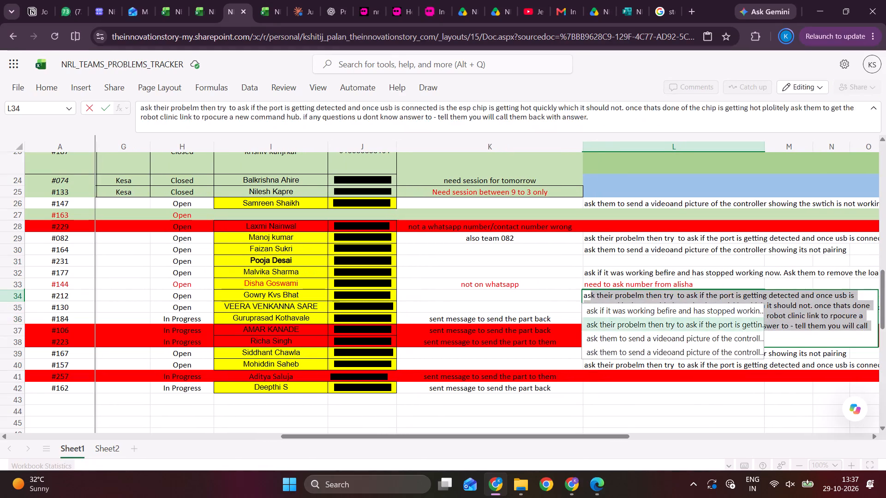
{"action": "key", "text": "Return"}
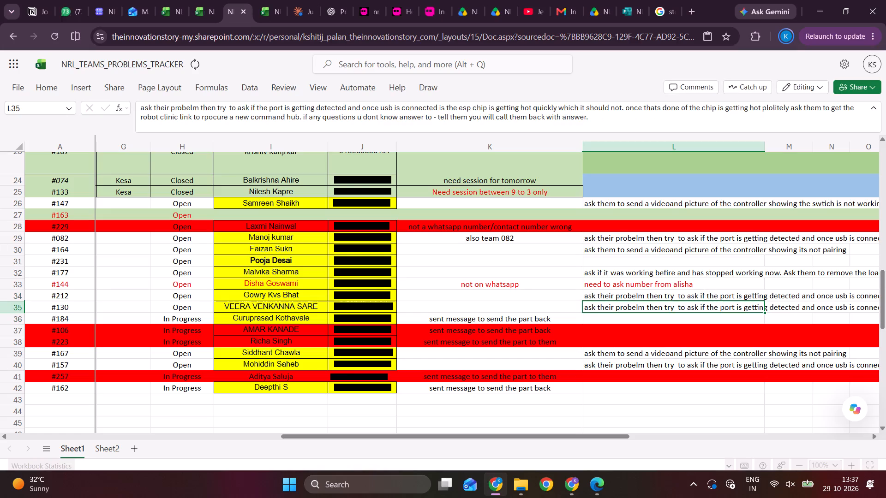
Review the #212 and #130 rows, comparing their follow-up notes in column L with the neighbouring open issues.
{"action": "scroll", "coordinate": [625, 286], "scroll_direction": "left", "scroll_amount": 2}
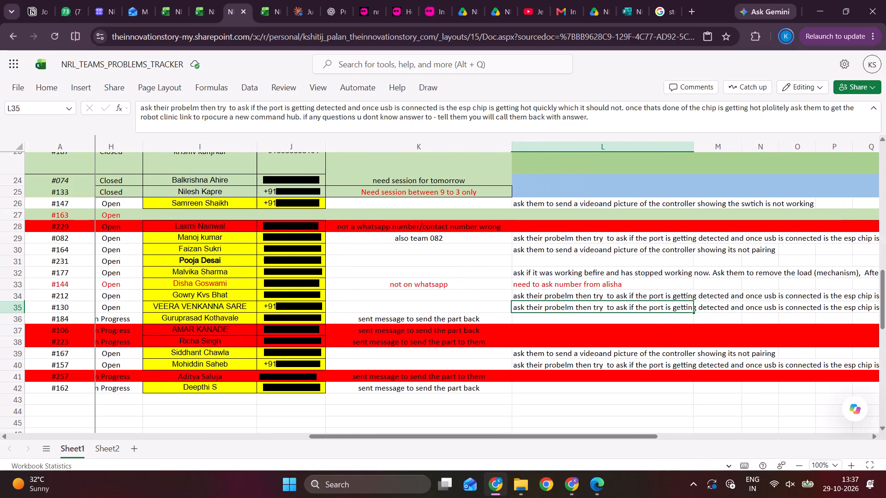
{"action": "left_click", "coordinate": [507, 296]}
{"action": "scroll", "coordinate": [614, 288], "scroll_direction": "left", "scroll_amount": 4}
{"action": "scroll", "coordinate": [614, 288], "scroll_direction": "right", "scroll_amount": 1}
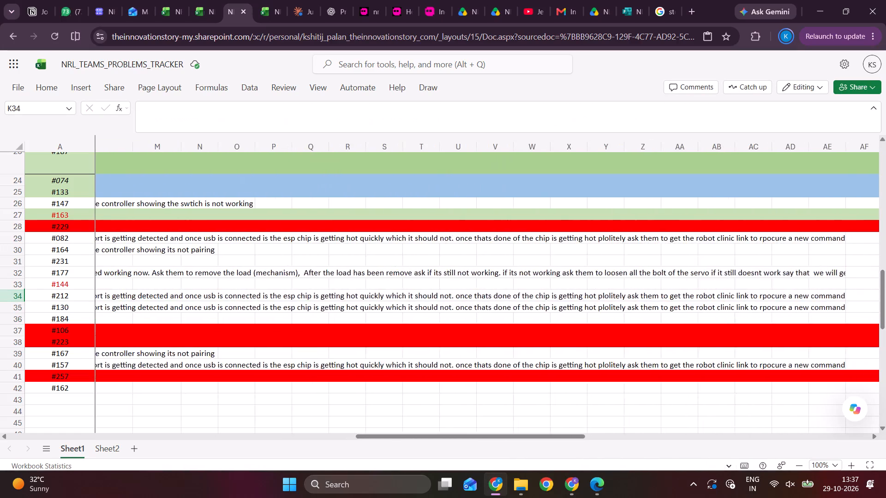
{"action": "scroll", "coordinate": [614, 288], "scroll_direction": "right", "scroll_amount": 1}
{"action": "triple_click", "coordinate": [278, 294]}
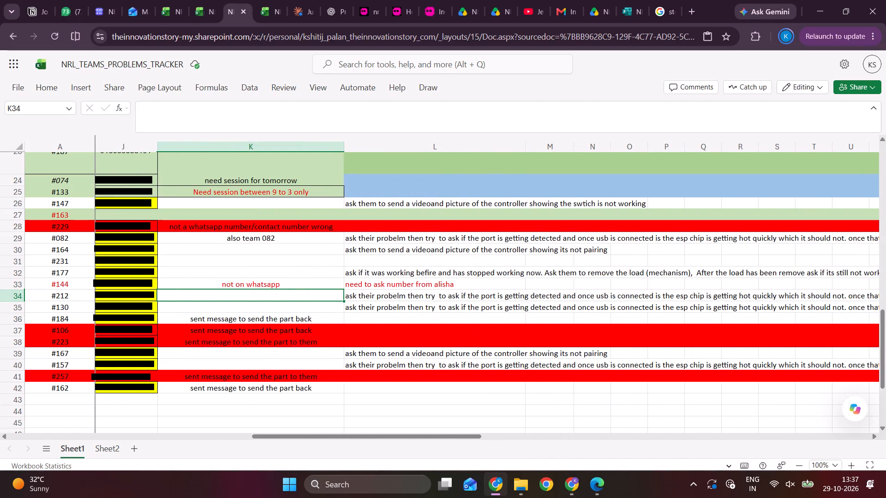
{"action": "scroll", "coordinate": [282, 299], "scroll_direction": "right", "scroll_amount": 1}
{"action": "left_click", "coordinate": [403, 308]}
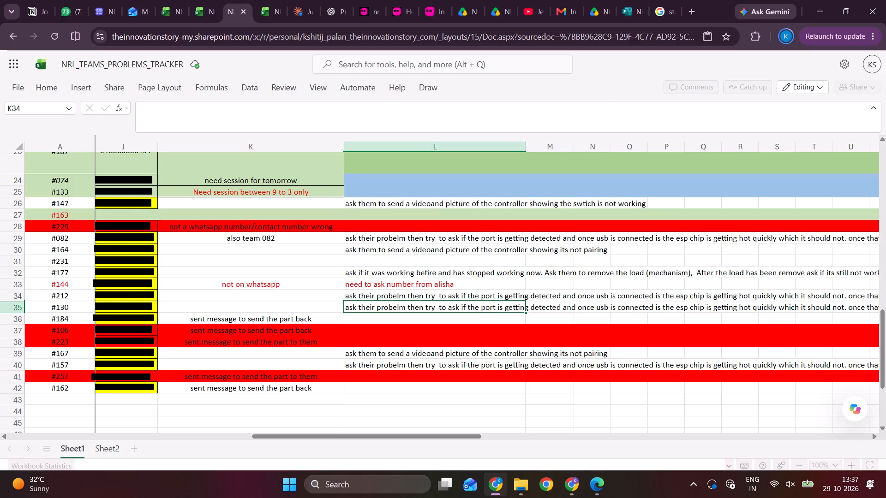
{"action": "scroll", "coordinate": [403, 308], "scroll_direction": "right", "scroll_amount": 7}
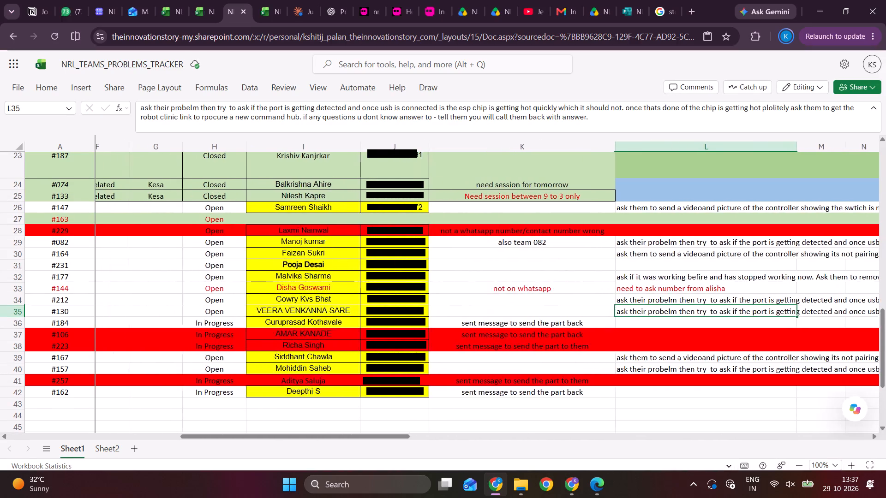
{"action": "scroll", "coordinate": [403, 308], "scroll_direction": "right", "scroll_amount": 2}
Fill the #231 note cell in column L with the #177 note starting "ask if it was working befire and has stopped working now".
{"action": "scroll", "coordinate": [403, 308], "scroll_direction": "left", "scroll_amount": 1}
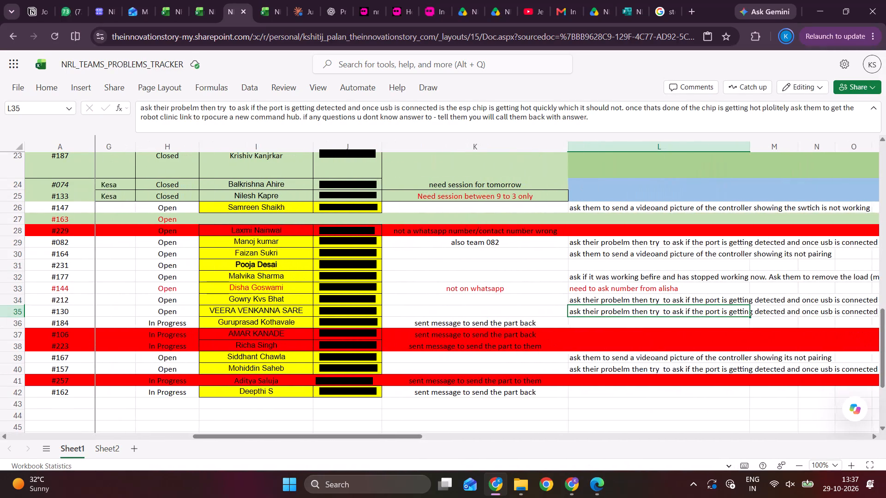
{"action": "scroll", "coordinate": [403, 308], "scroll_direction": "left", "scroll_amount": 1}
{"action": "left_click", "coordinate": [533, 270]}
{"action": "left_click", "coordinate": [532, 276]}
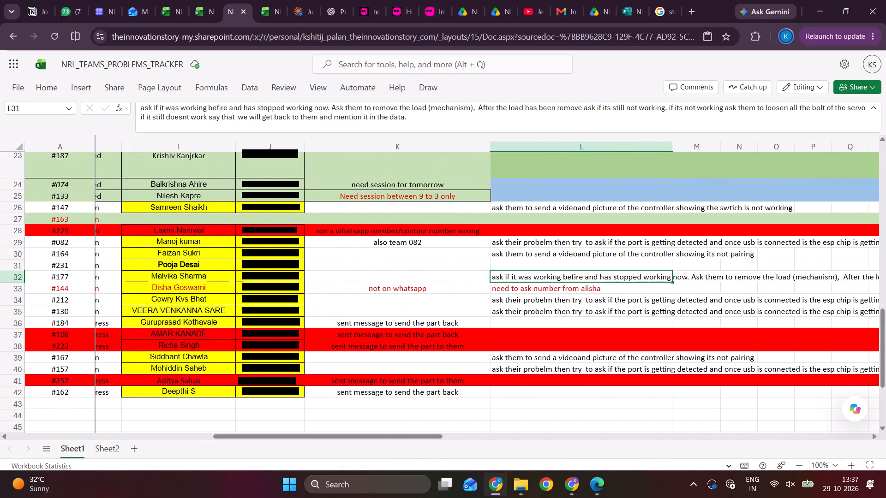
{"action": "left_click_drag", "start_coordinate": [673, 281], "coordinate": [668, 265]}
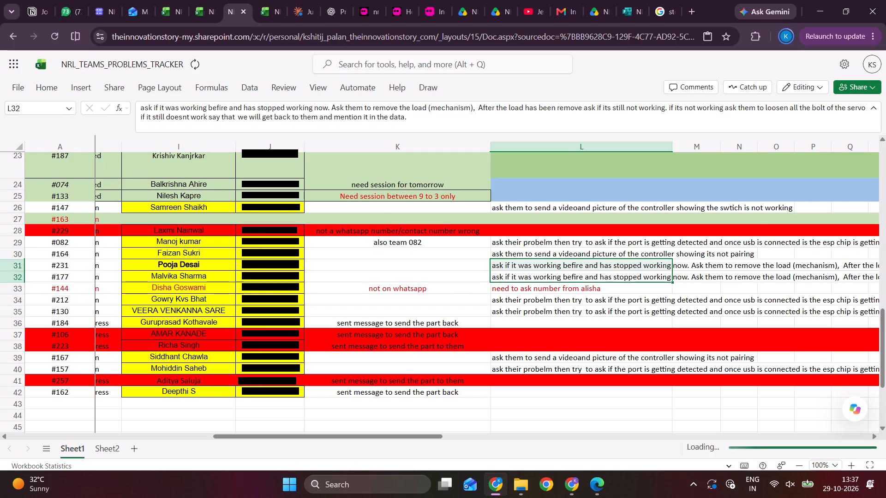
Check the #231 issue description against its column L note, and look over the column K and L entries down to #162.
{"action": "scroll", "coordinate": [668, 265], "scroll_direction": "right", "scroll_amount": 6}
{"action": "scroll", "coordinate": [668, 265], "scroll_direction": "left", "scroll_amount": 1}
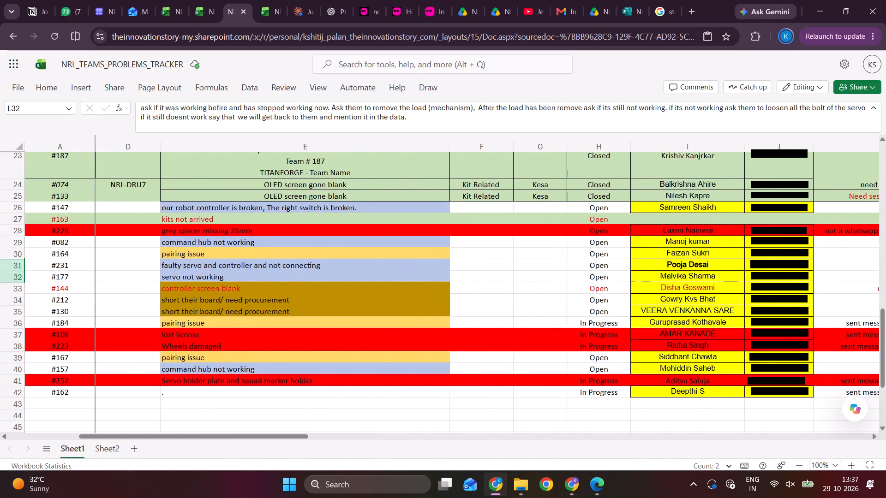
{"action": "scroll", "coordinate": [668, 265], "scroll_direction": "left", "scroll_amount": 3}
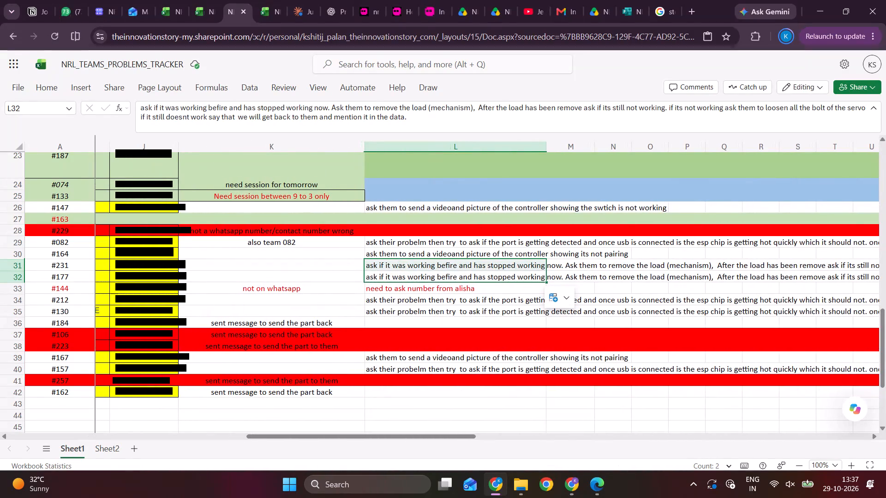
{"action": "scroll", "coordinate": [428, 305], "scroll_direction": "down", "scroll_amount": 1}
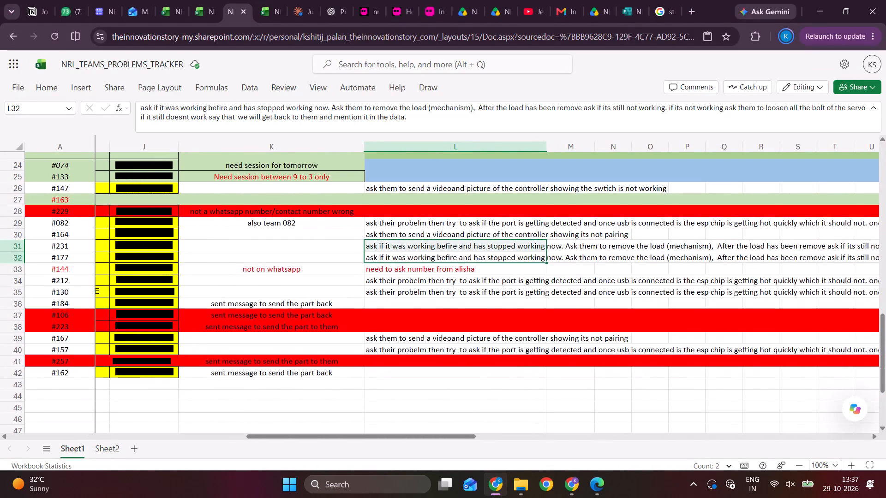
{"action": "scroll", "coordinate": [428, 305], "scroll_direction": "down", "scroll_amount": 2}
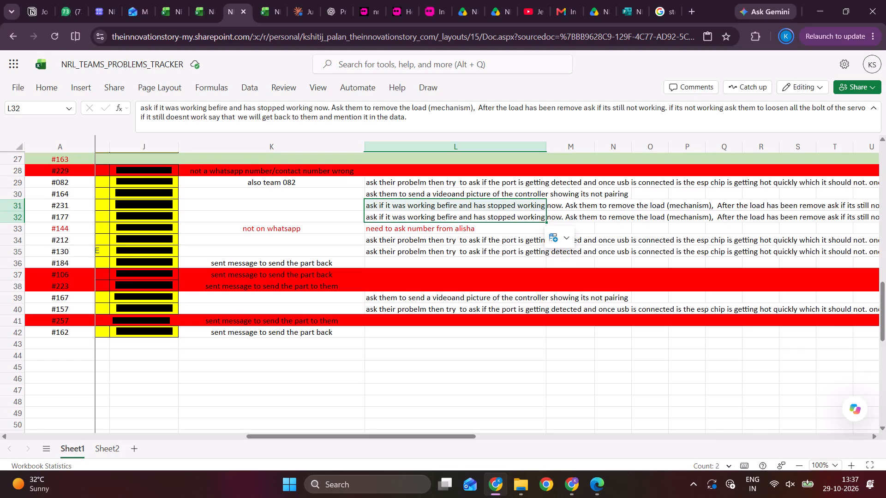
{"action": "scroll", "coordinate": [428, 305], "scroll_direction": "down", "scroll_amount": 1}
{"action": "left_click", "coordinate": [339, 386]}
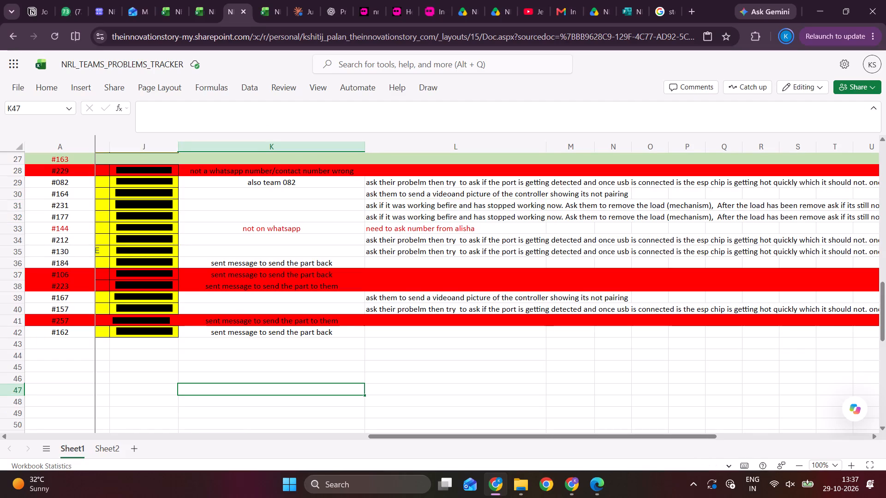
{"action": "scroll", "coordinate": [392, 301], "scroll_direction": "up", "scroll_amount": 1}
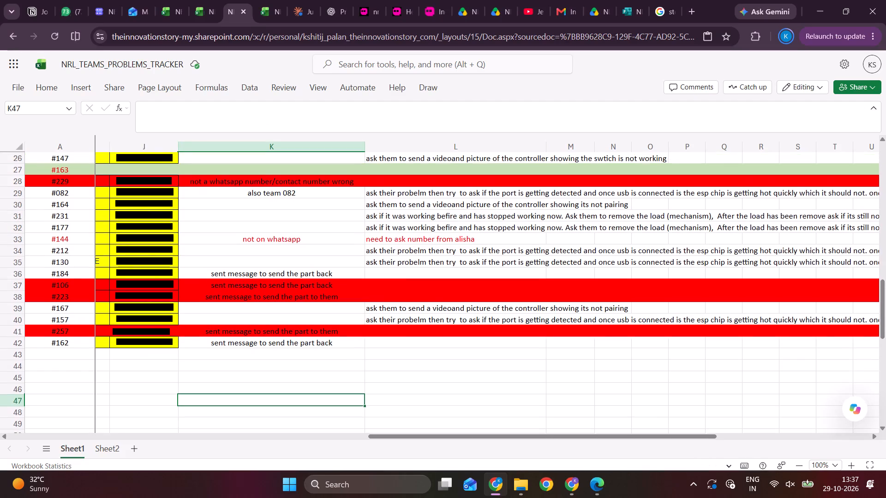
{"action": "scroll", "coordinate": [392, 301], "scroll_direction": "up", "scroll_amount": 1}
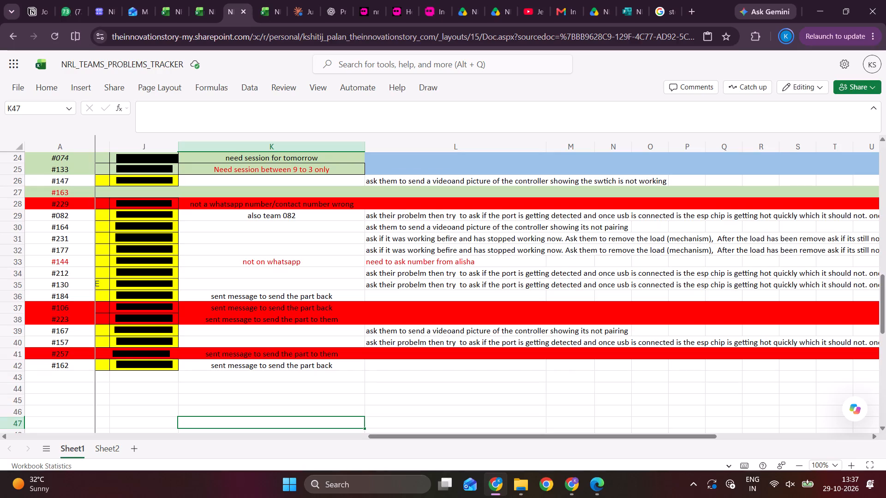
Compare the issue descriptions in column E with the statuses and the column K and L notes for teams #147 to #162.
{"action": "scroll", "coordinate": [392, 301], "scroll_direction": "right", "scroll_amount": 5}
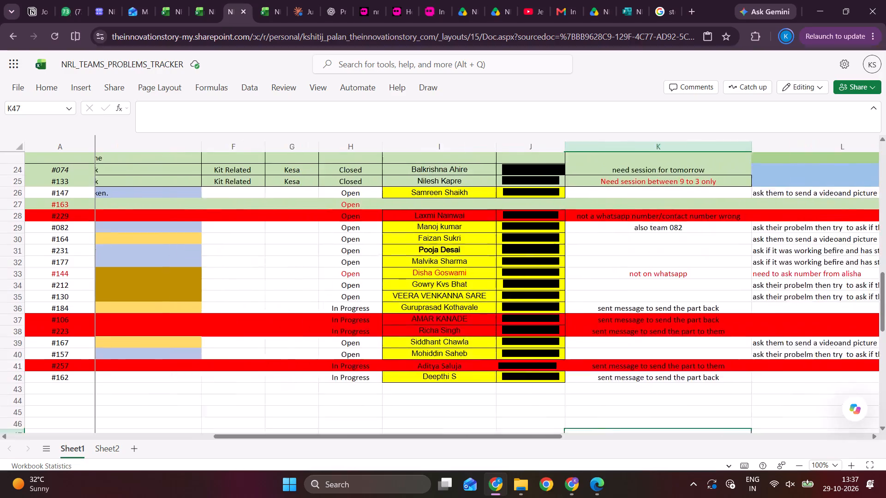
{"action": "scroll", "coordinate": [392, 301], "scroll_direction": "right", "scroll_amount": 2}
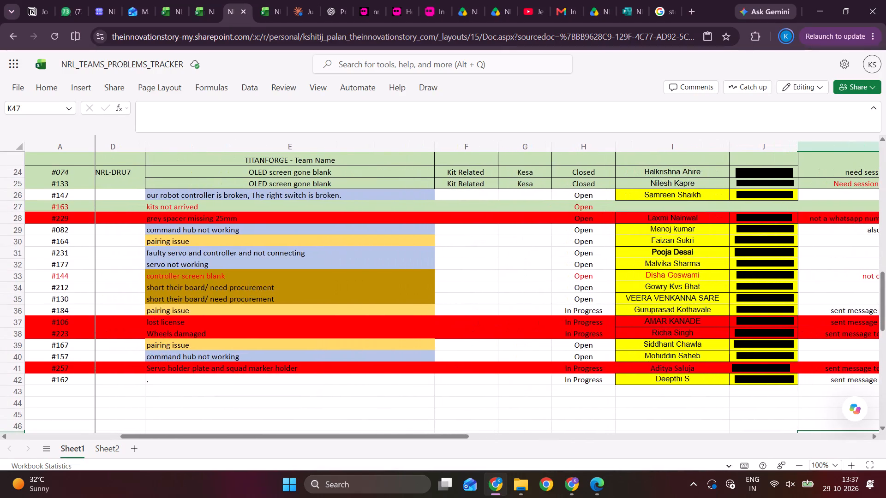
{"action": "scroll", "coordinate": [392, 301], "scroll_direction": "right", "scroll_amount": 2}
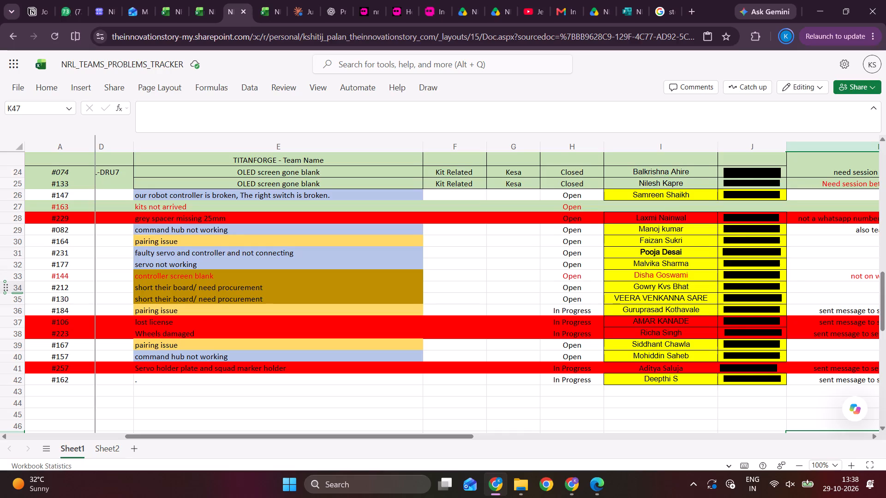
{"action": "scroll", "coordinate": [160, 292], "scroll_direction": "left", "scroll_amount": 6}
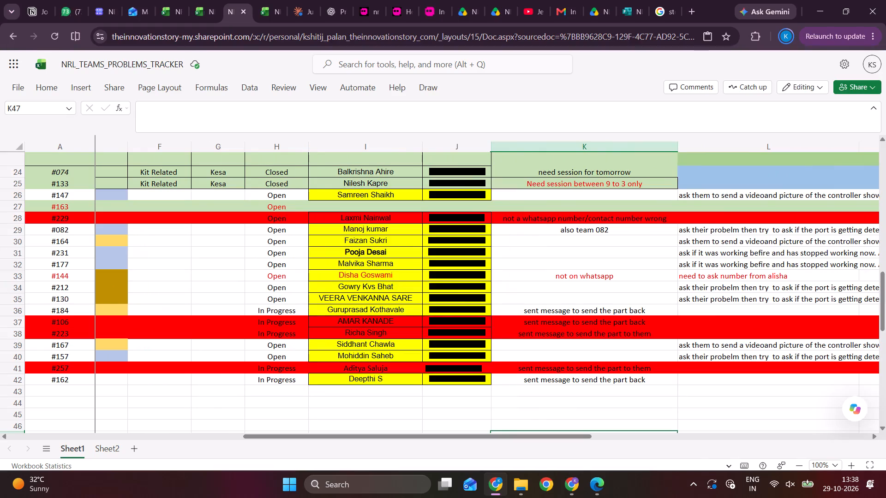
{"action": "scroll", "coordinate": [363, 338], "scroll_direction": "right", "scroll_amount": 1}
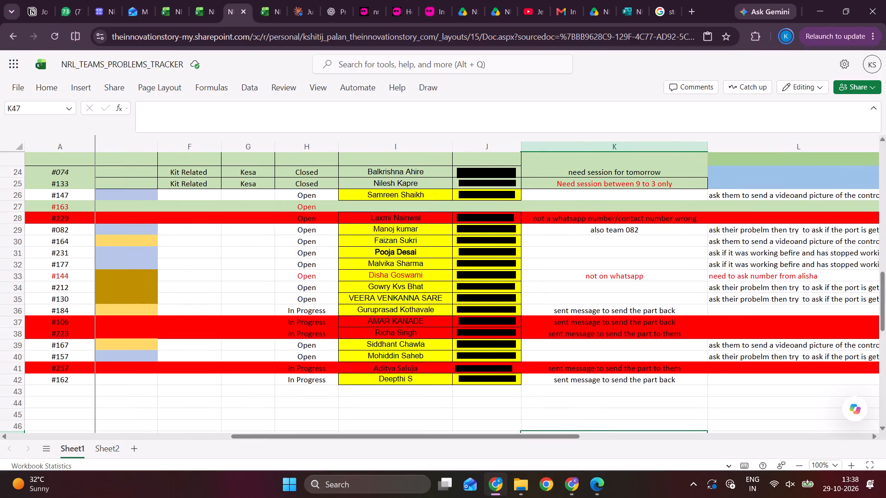
{"action": "scroll", "coordinate": [363, 338], "scroll_direction": "right", "scroll_amount": 5}
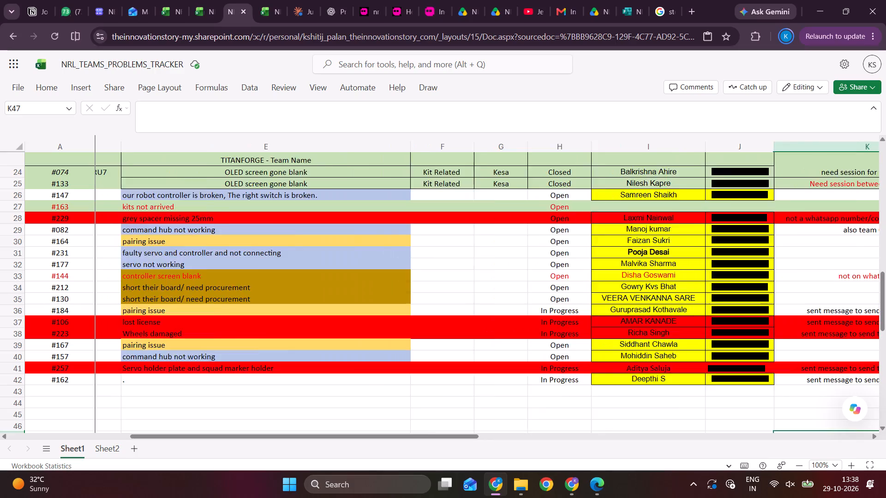
{"action": "scroll", "coordinate": [363, 338], "scroll_direction": "left", "scroll_amount": 2}
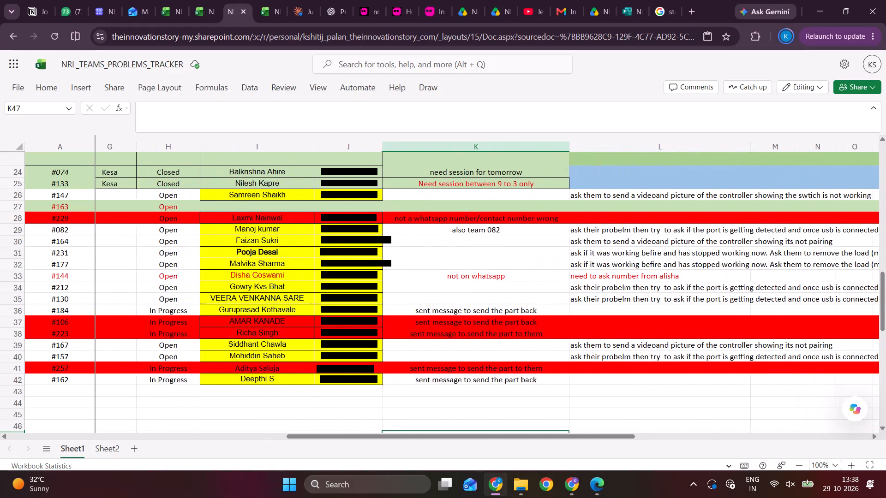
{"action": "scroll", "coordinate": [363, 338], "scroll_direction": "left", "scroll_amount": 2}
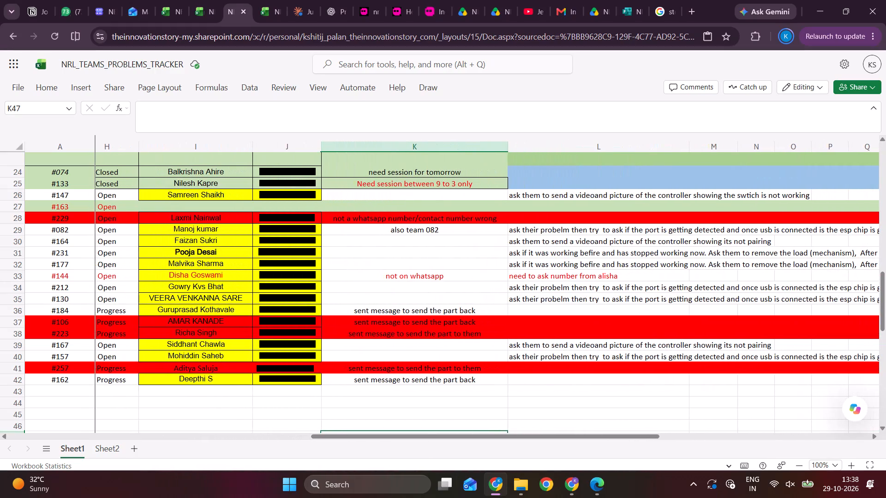
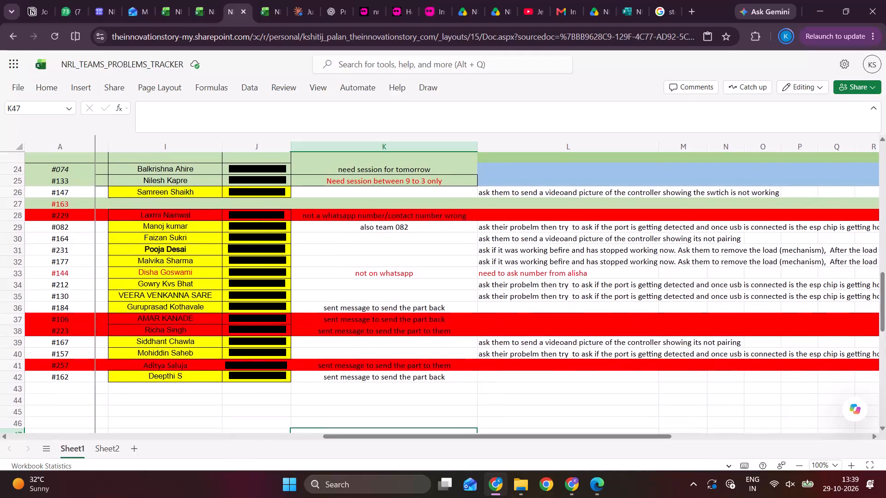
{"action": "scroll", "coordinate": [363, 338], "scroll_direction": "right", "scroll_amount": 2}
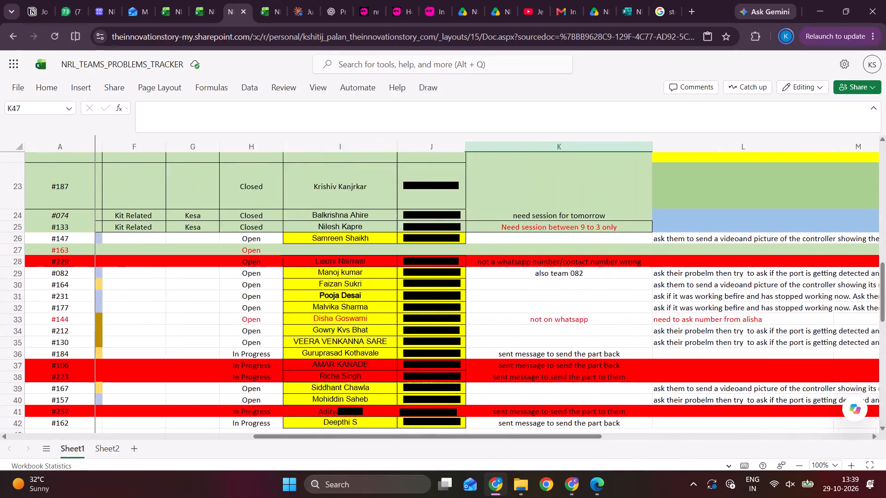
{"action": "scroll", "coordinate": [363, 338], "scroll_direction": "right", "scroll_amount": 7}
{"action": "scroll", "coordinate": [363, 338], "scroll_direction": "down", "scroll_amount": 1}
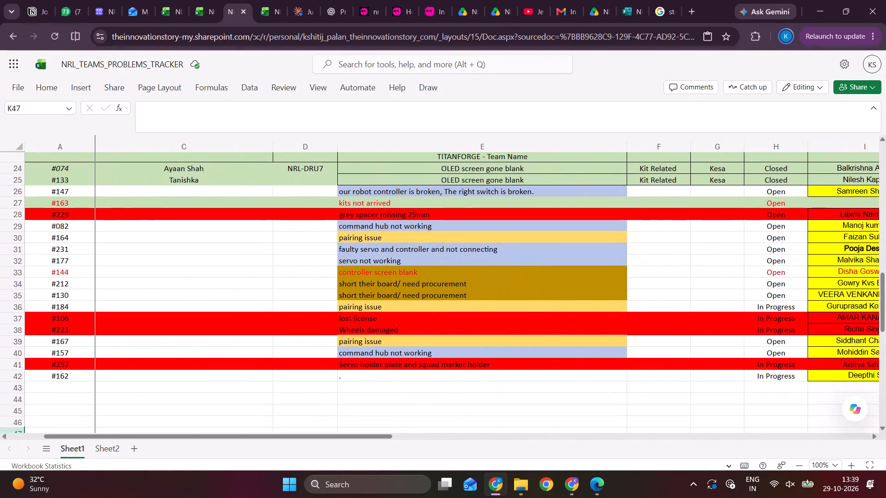